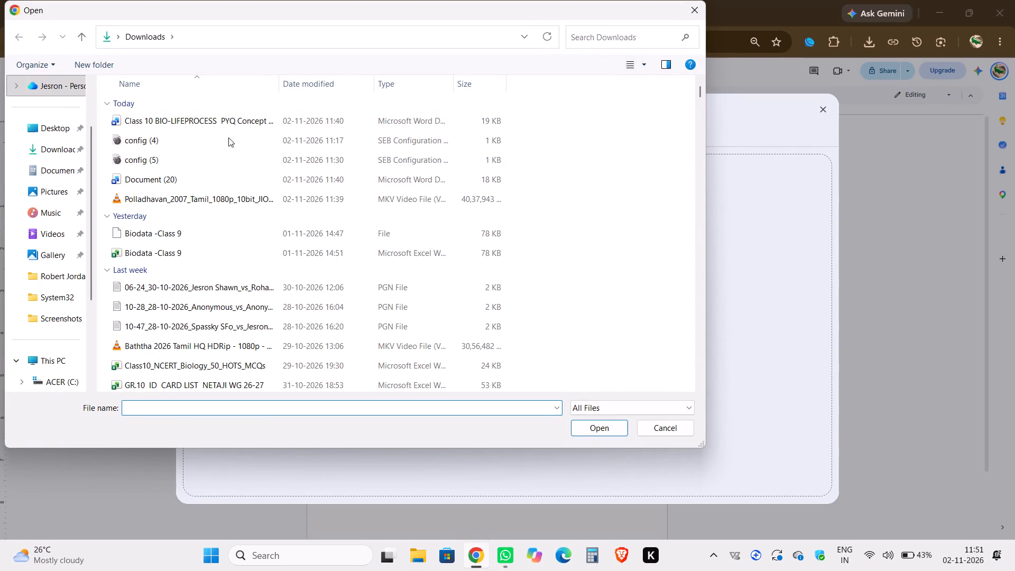
Upload the Class 10 BIO-LIFEPROCESS PYQ Concept wise (1) Word file from Downloads to open it in Google Docs.
left_click(225, 121)
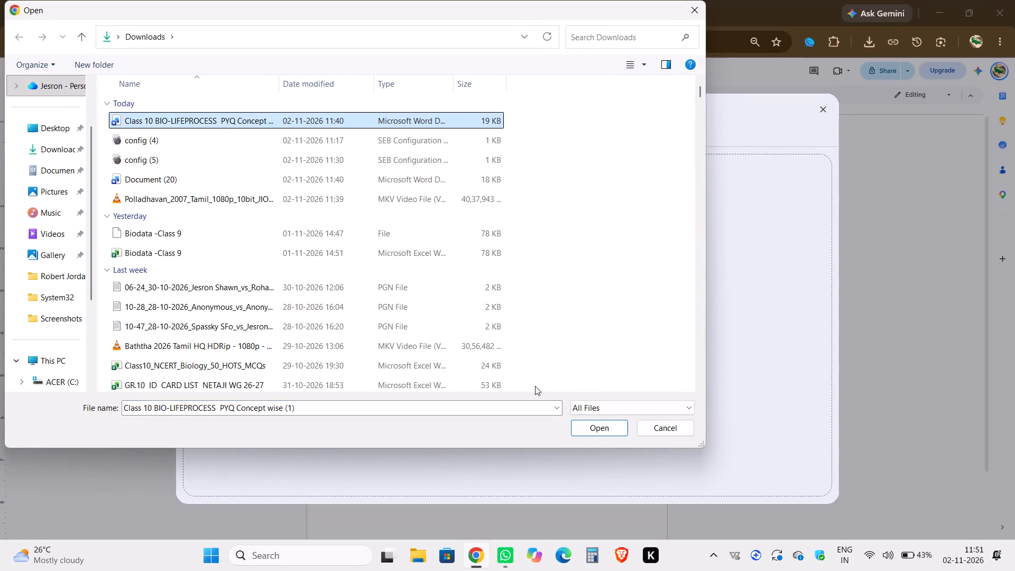
left_click(594, 431)
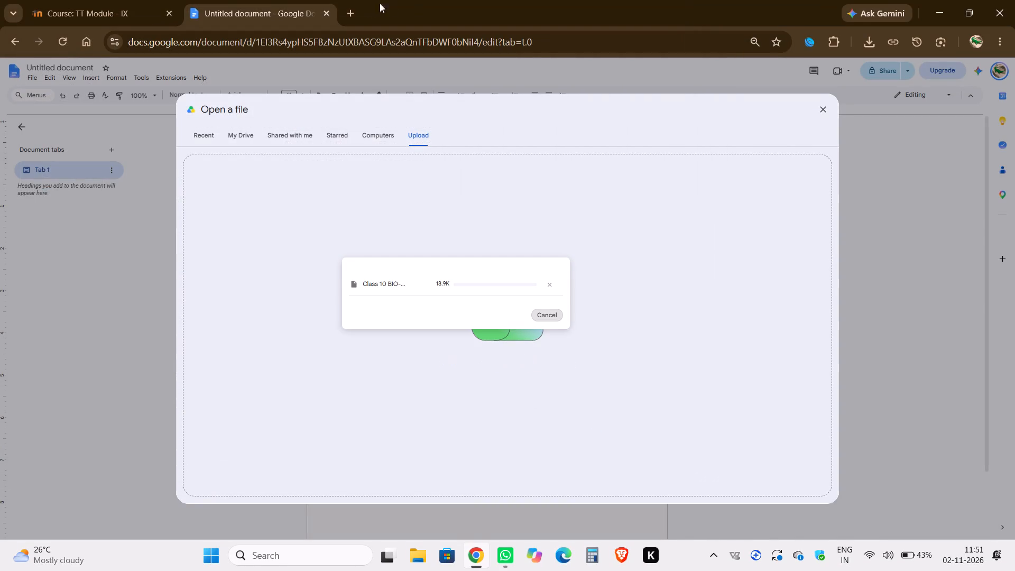
Open Google Docs in a new browser tab and create a blank document.
left_click(350, 11)
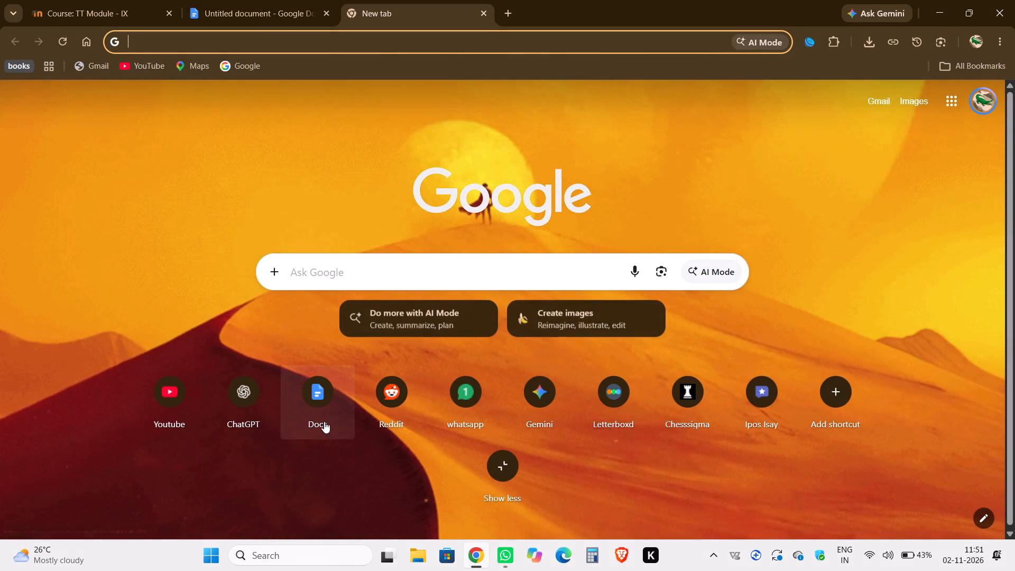
left_click(324, 421)
left_click(290, 0)
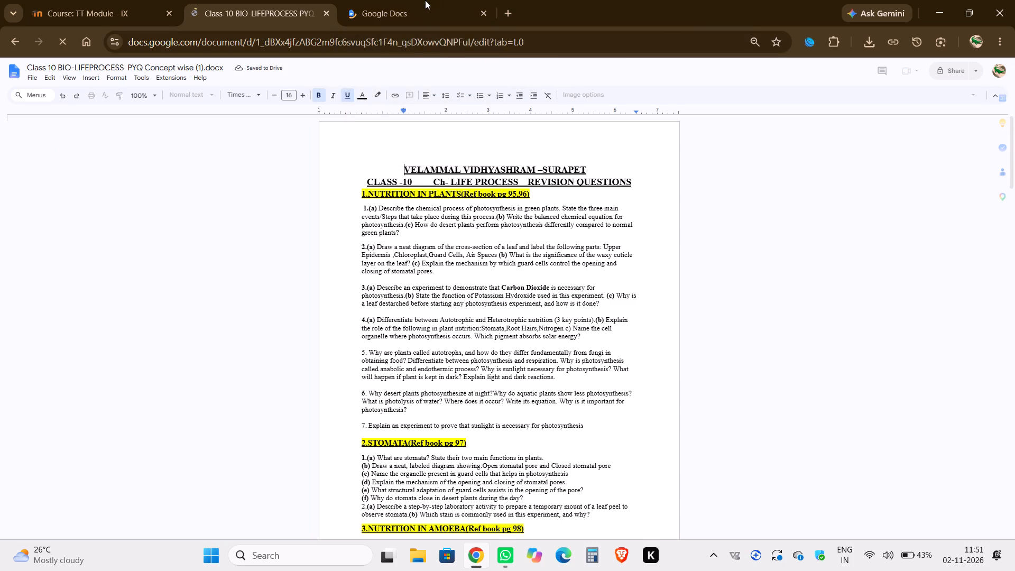
left_click(421, 0)
left_click(291, 116)
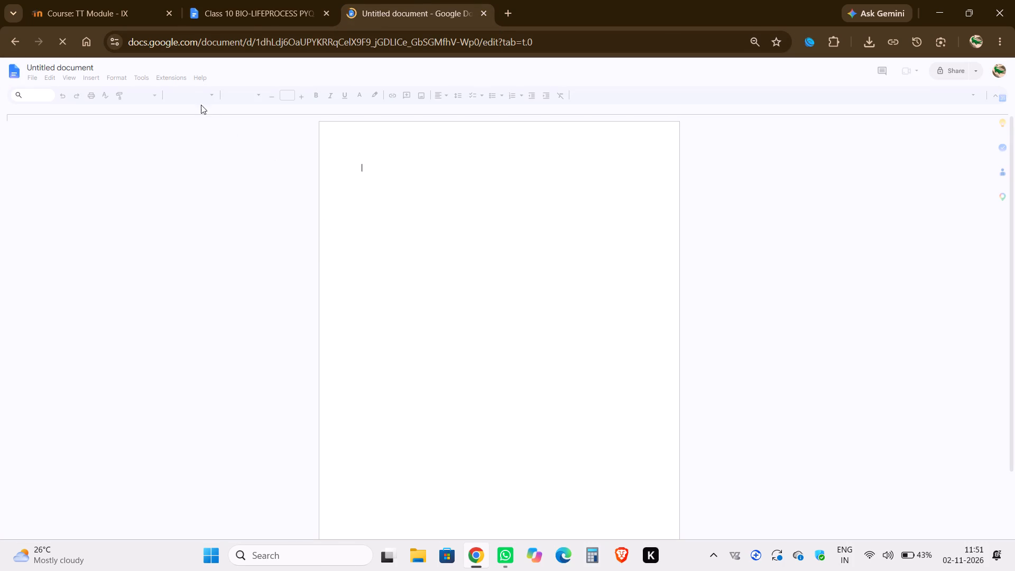
Upload the Document (20) Word file from Downloads and open it in Google Docs.
left_click_drag(36, 79, 38, 107)
left_click(38, 107)
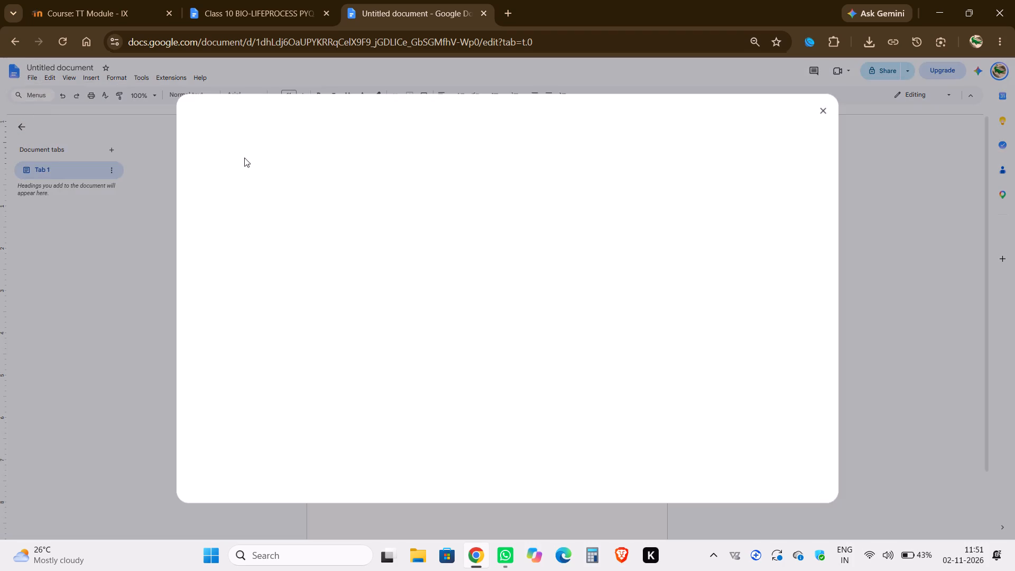
left_click(419, 137)
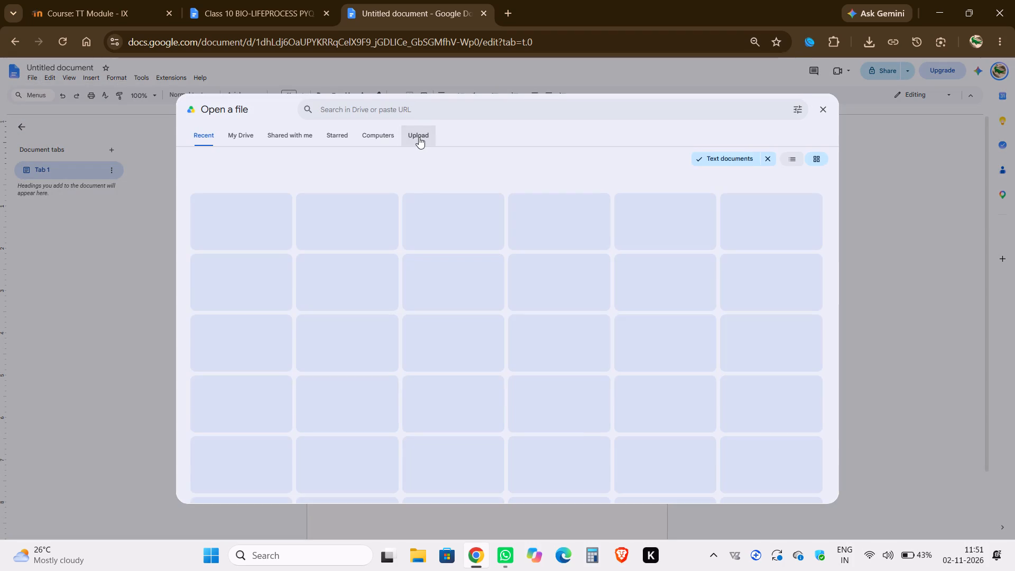
left_click(498, 340)
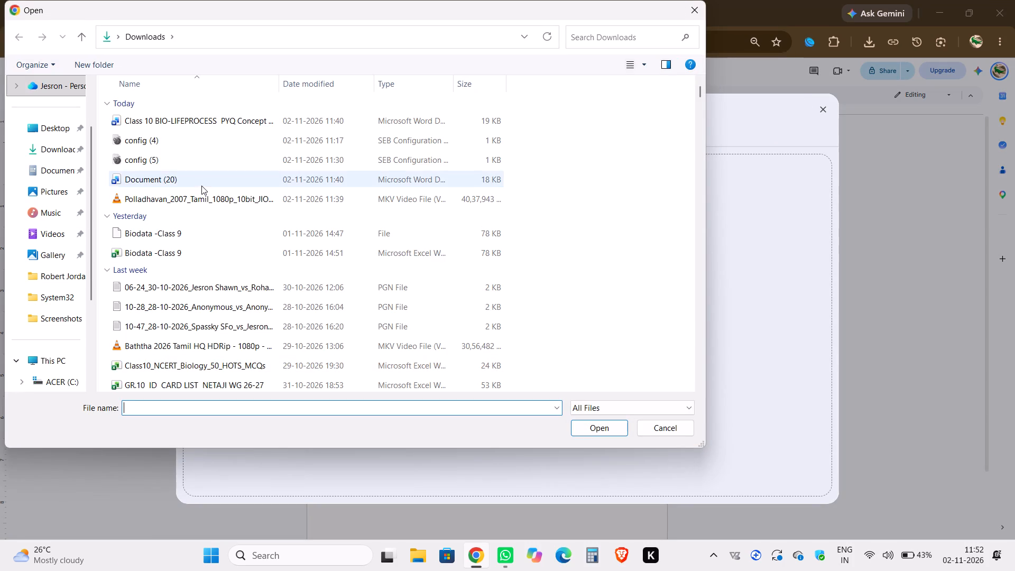
left_click(201, 186)
left_click(583, 422)
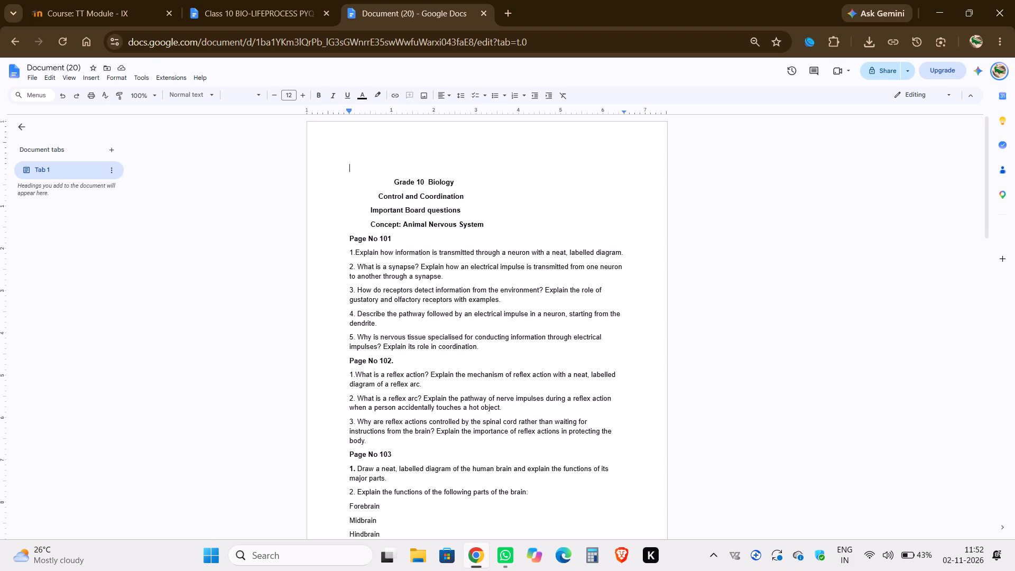
Look through the questions in Document (20) and in the Class 10 BIO-LIFEPROCESS document.
scroll(416, 329, "down", 9)
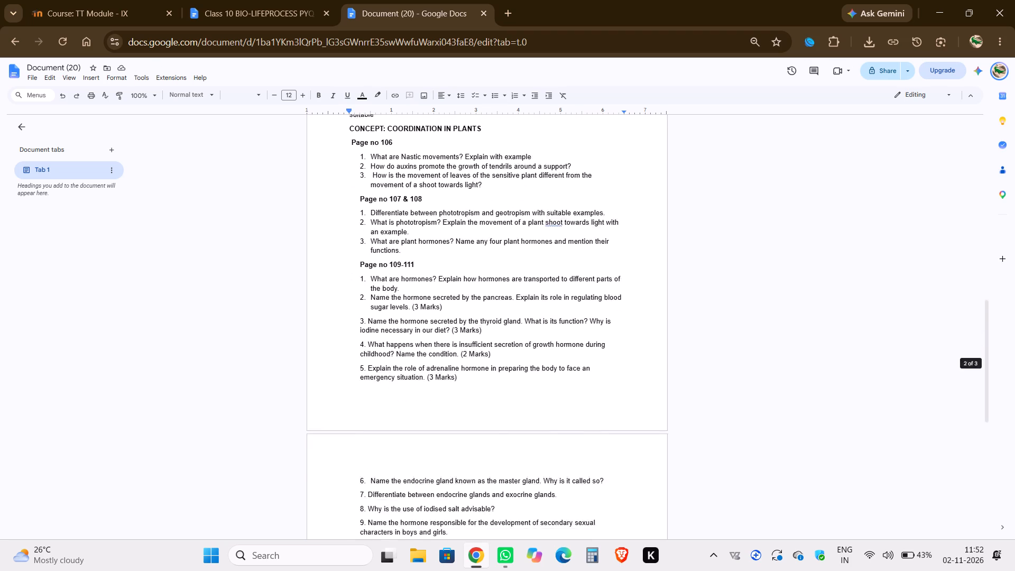
scroll(416, 329, "down", 6)
scroll(416, 329, "up", 7)
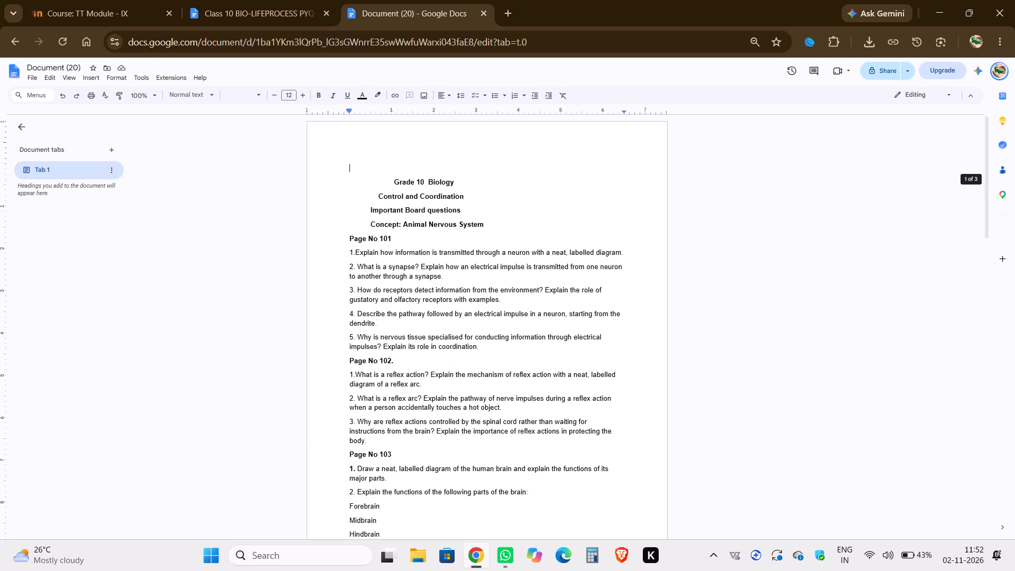
left_click(306, 0)
scroll(356, 244, "down", 1)
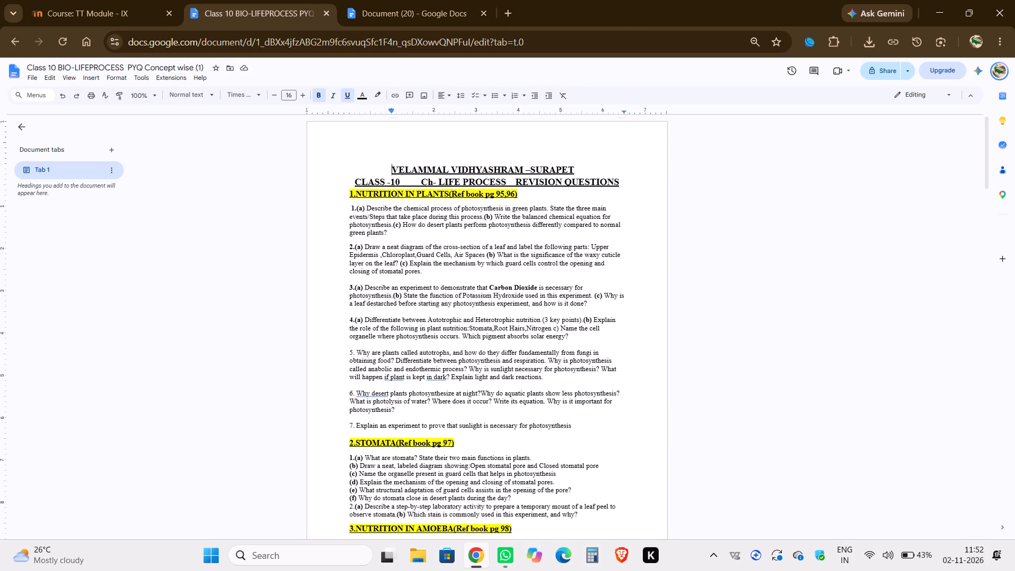
scroll(356, 244, "down", 9)
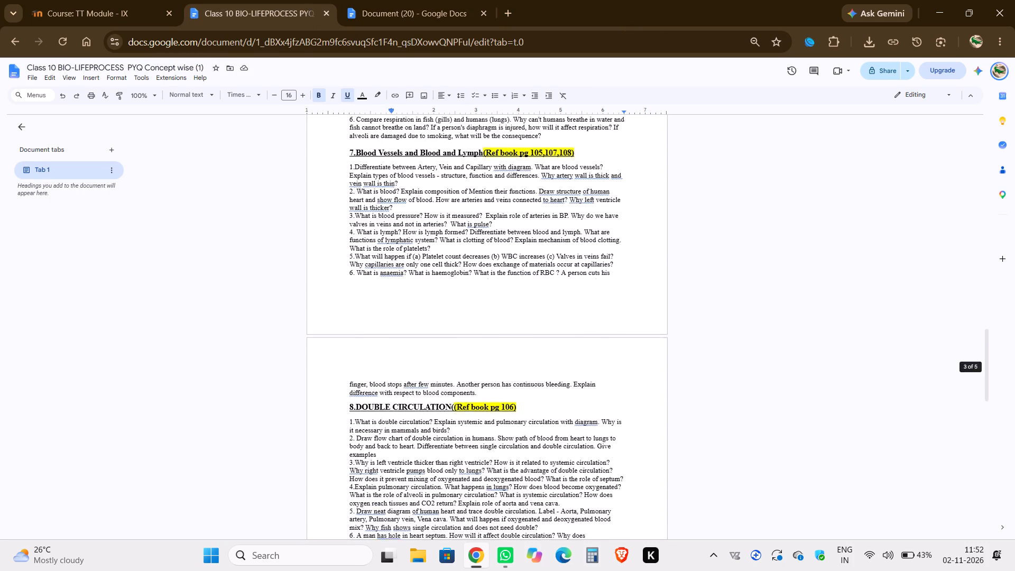
scroll(356, 244, "down", 5)
Read the Reddit post "Some critics saw the Hindi version?" and its comments in a new browser tab, closing that tab when done.
left_click(512, 12)
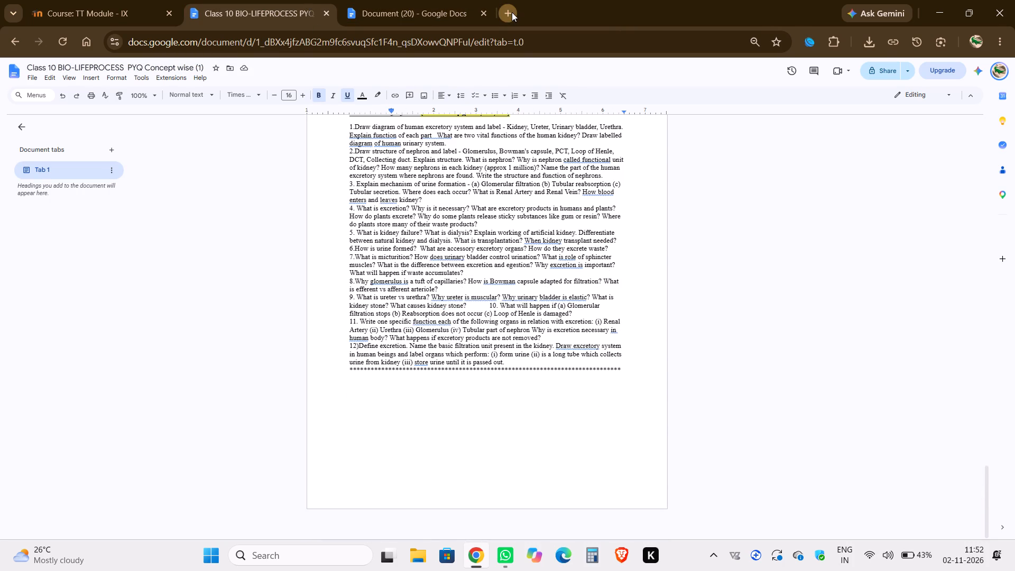
left_click(399, 407)
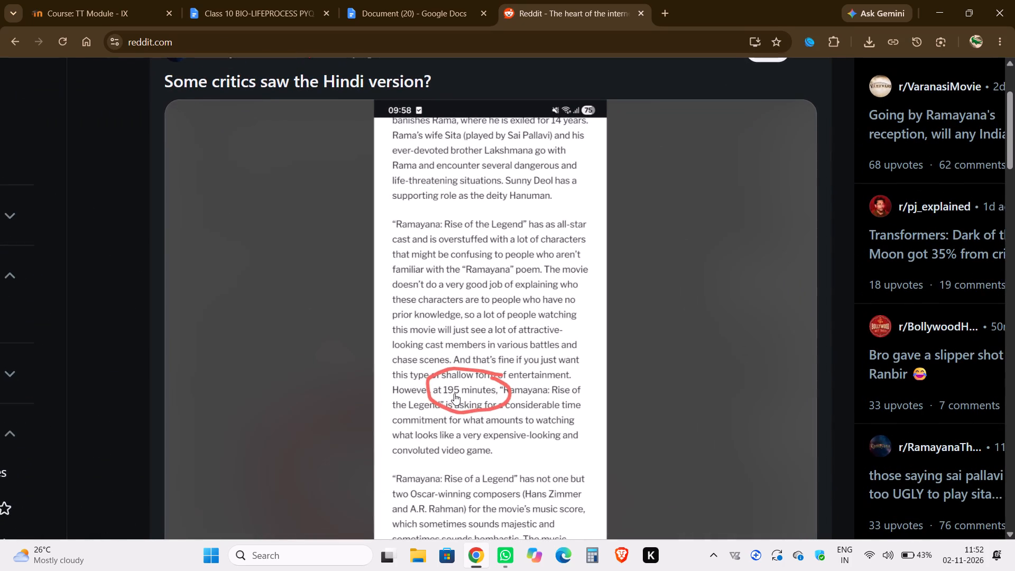
left_click(461, 141)
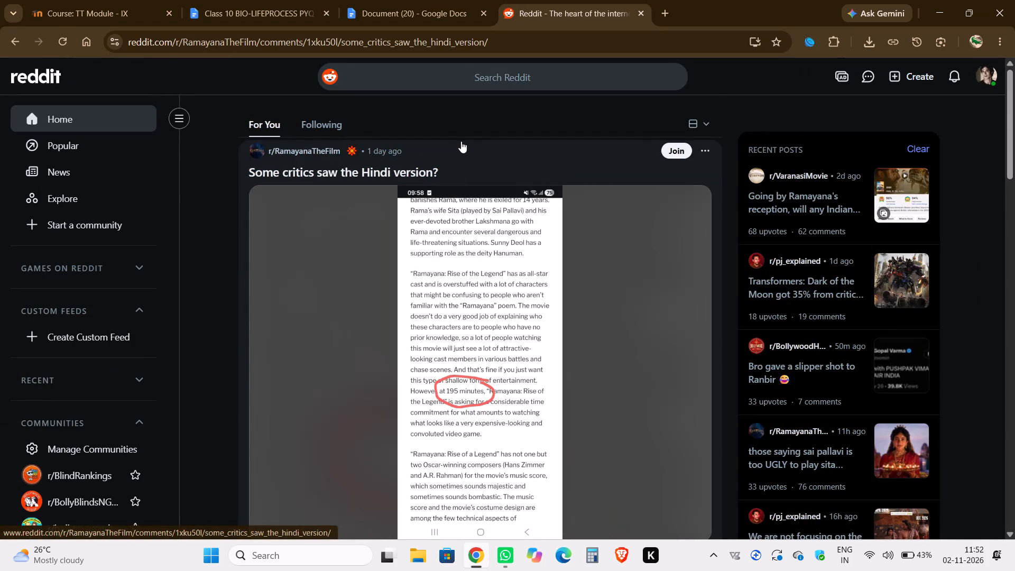
scroll(461, 141, "down", 4)
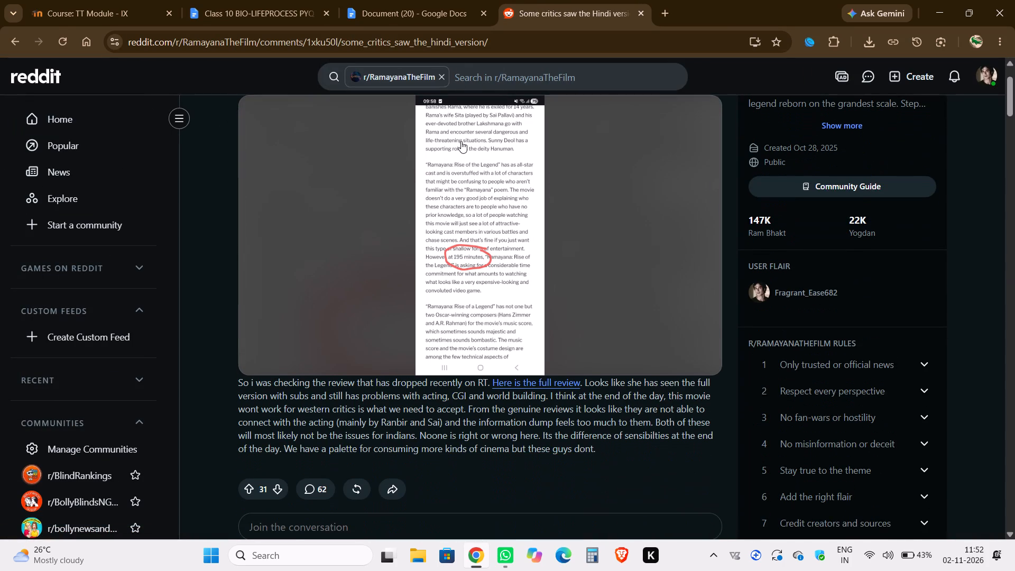
scroll(461, 141, "down", 1)
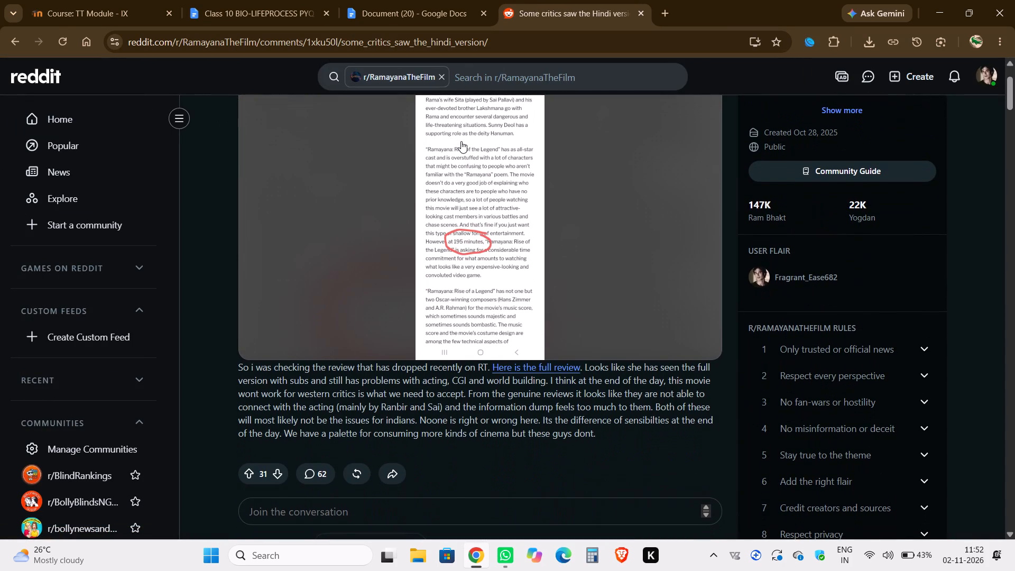
scroll(461, 141, "down", 4)
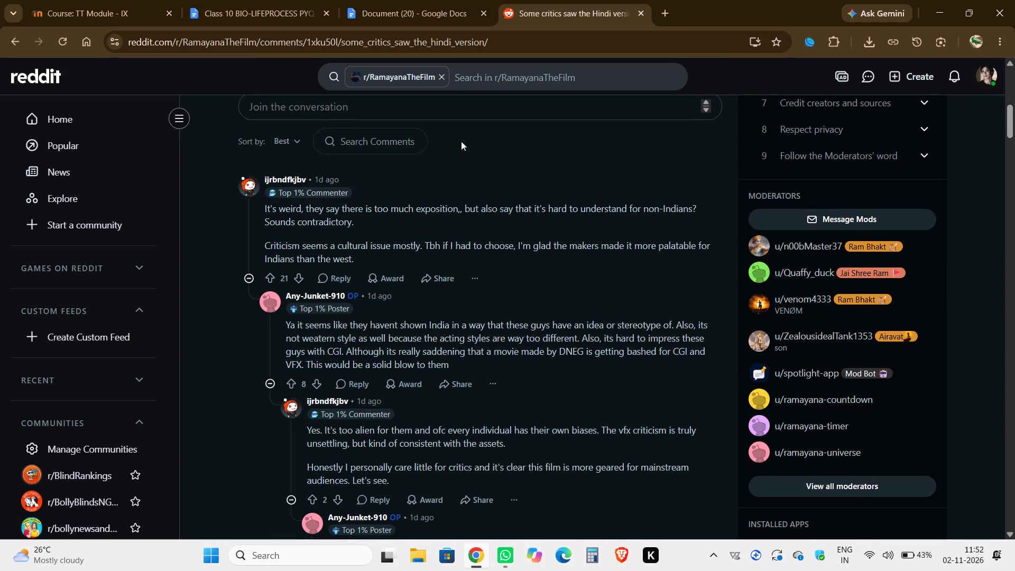
left_click(243, 222)
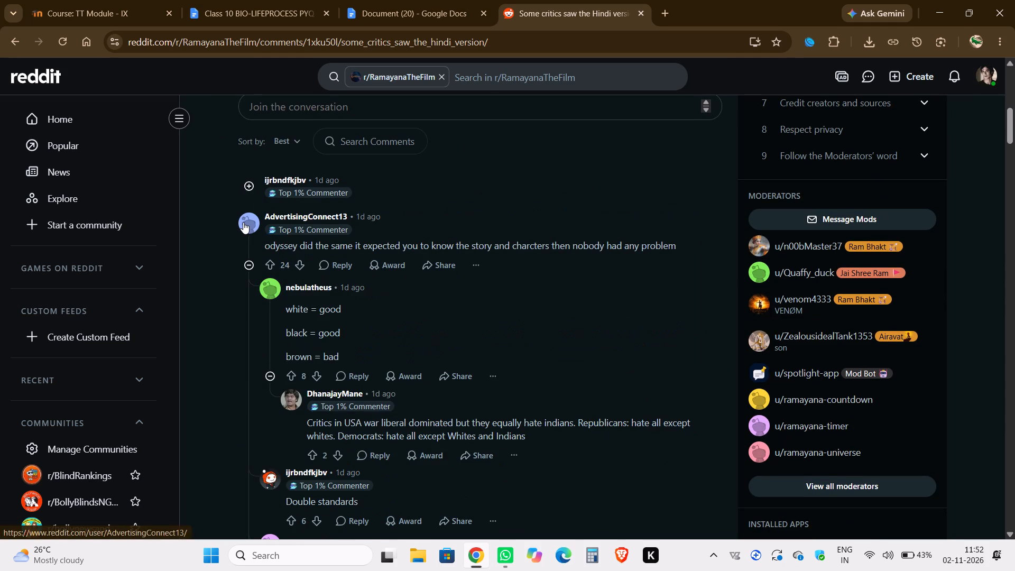
left_click(246, 243)
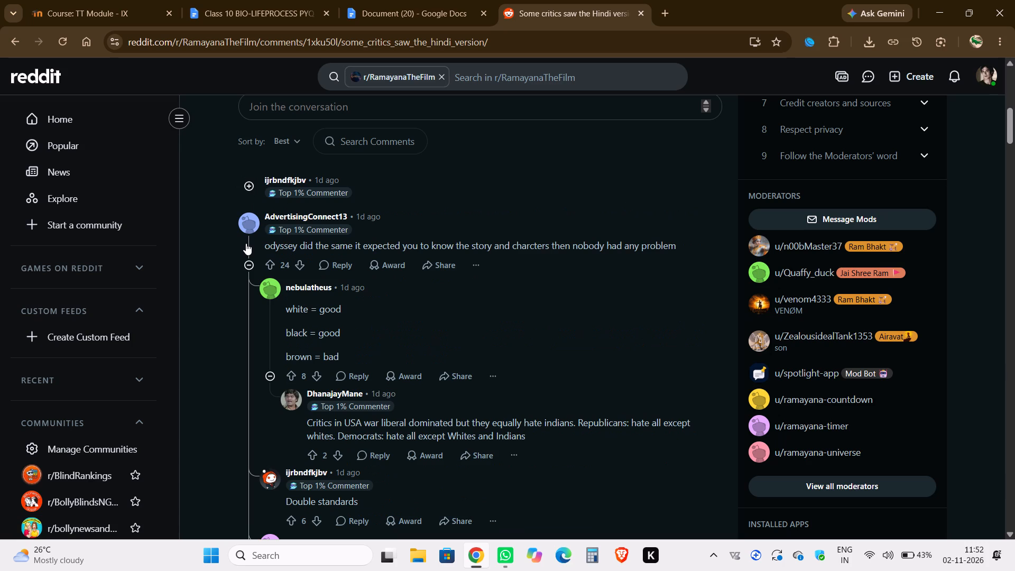
left_click(370, 0)
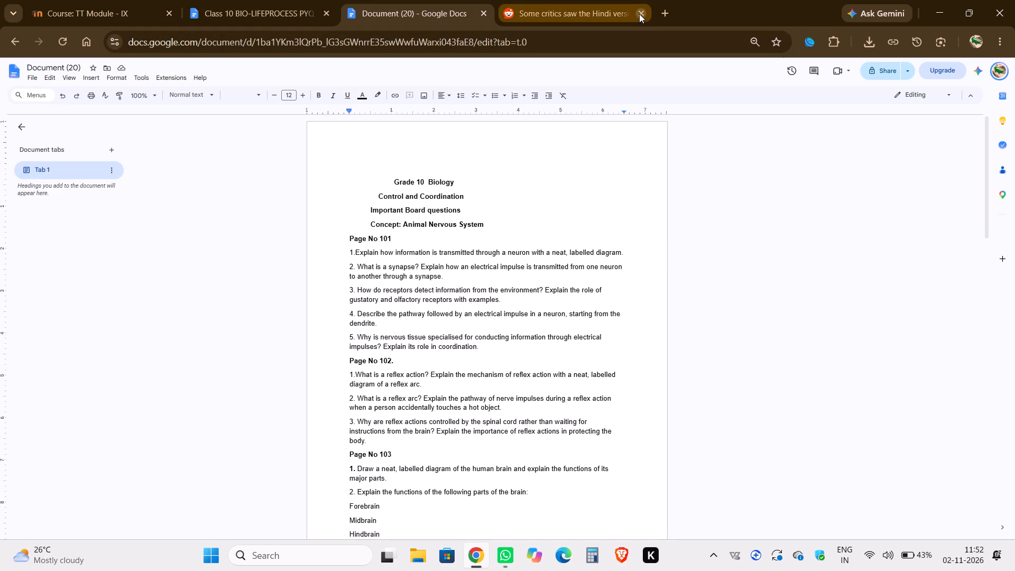
left_click(639, 14)
Examine the title lines at the start of the Class 10 BIO-LIFEPROCESS document.
left_click(233, 0)
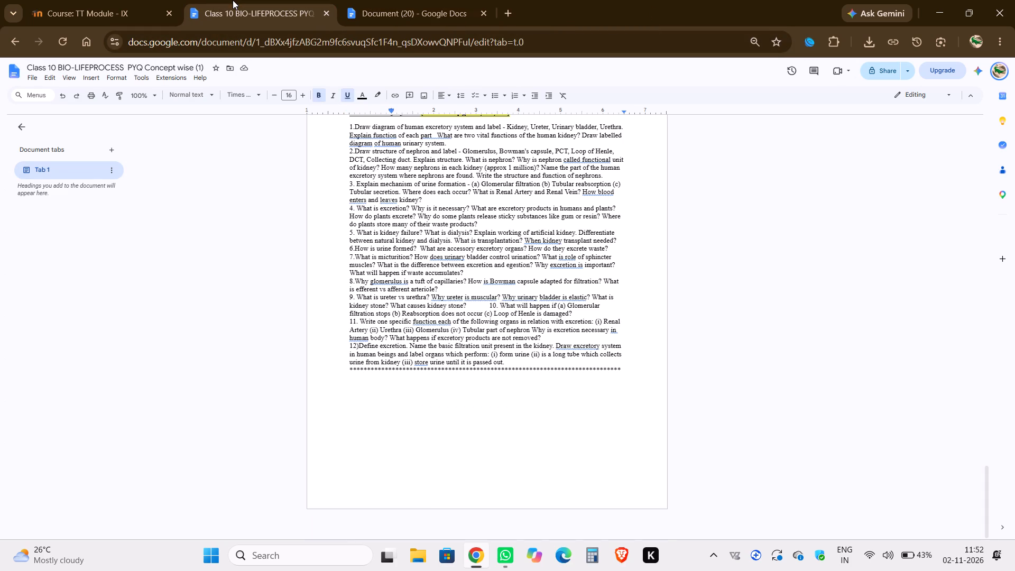
scroll(623, 248, "up", 18)
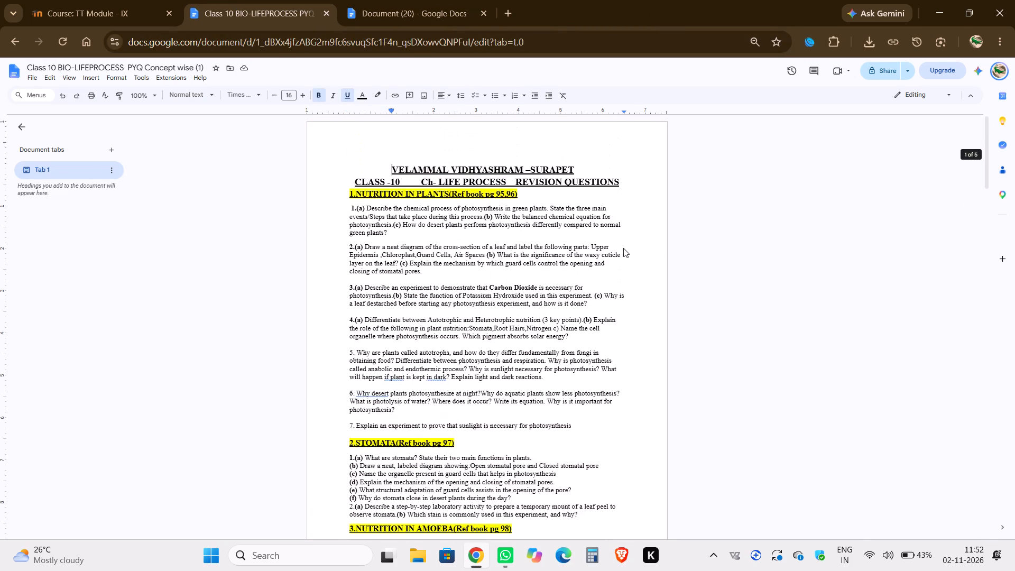
scroll(623, 248, "up", 1)
scroll(625, 244, "right", 1)
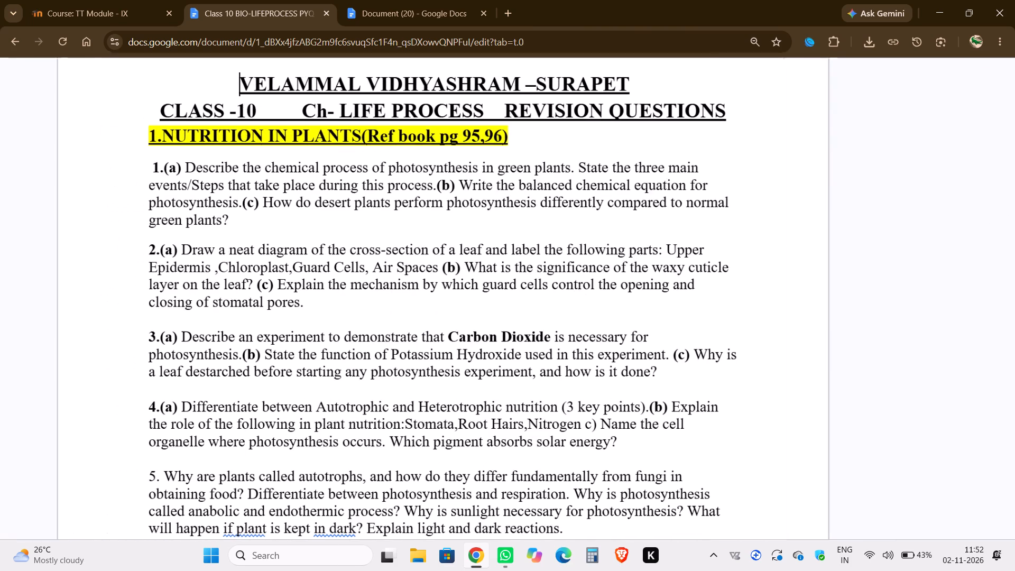
scroll(625, 244, "right", 1)
Delete the heading lines from "Grade 10 Biology" to "Concept: Animal Nervous System" above Page No 101 in Document (20).
left_click(354, 0)
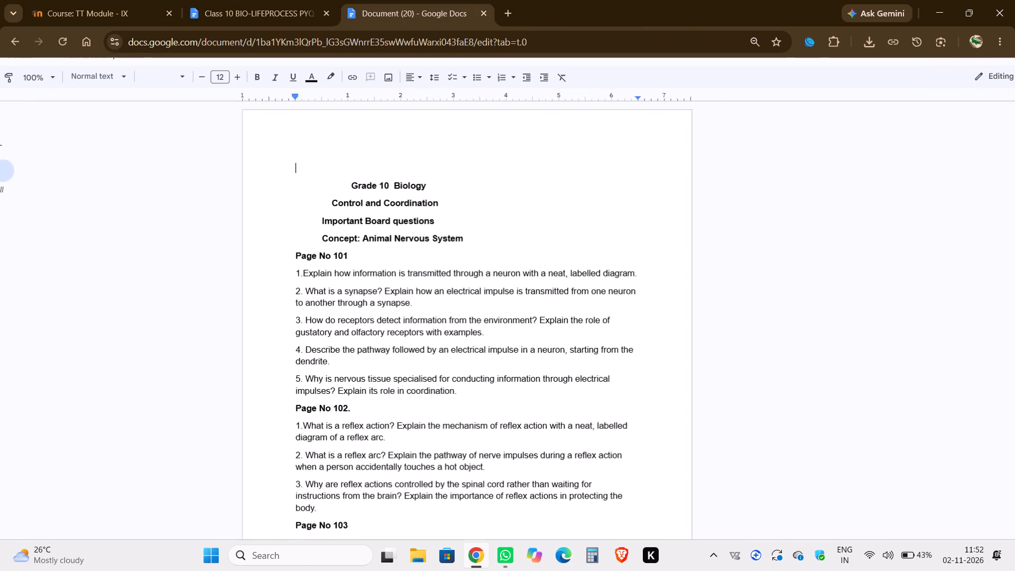
scroll(568, 169, "right", 1)
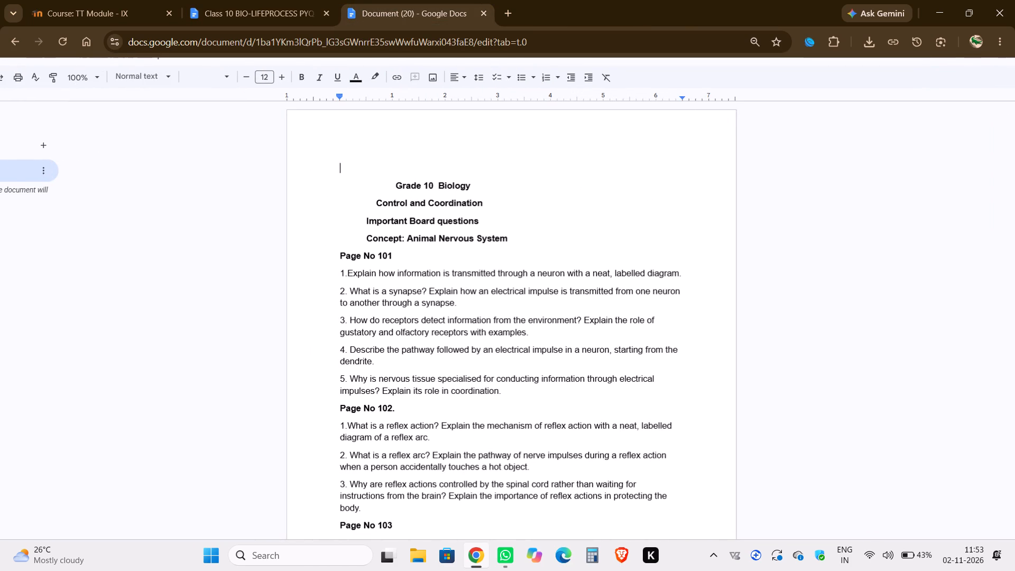
left_click_drag(511, 243, 473, 222)
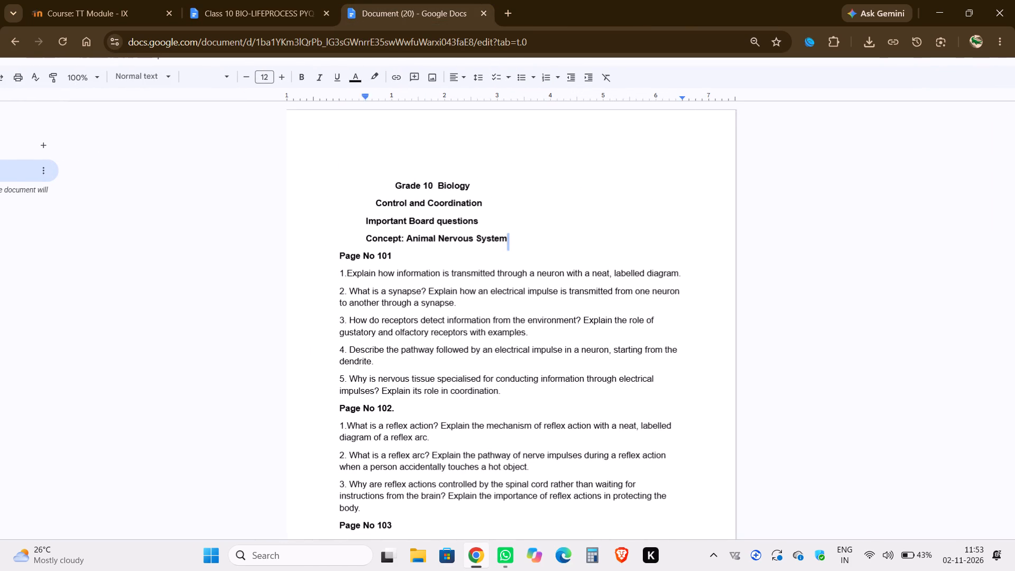
left_click_drag(473, 222, 376, 171)
key("BackSpace")
key("BackSpace")
key("BackSpace")
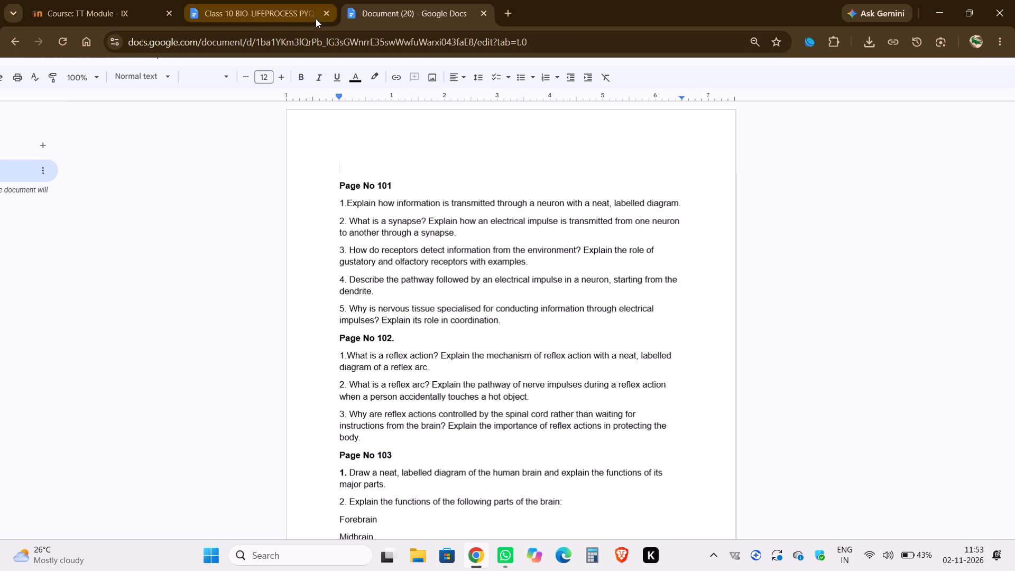
Enter "Contro" above Page No 101 in Document (20) and insert an empty line before it.
type("Contro")
key("Up")
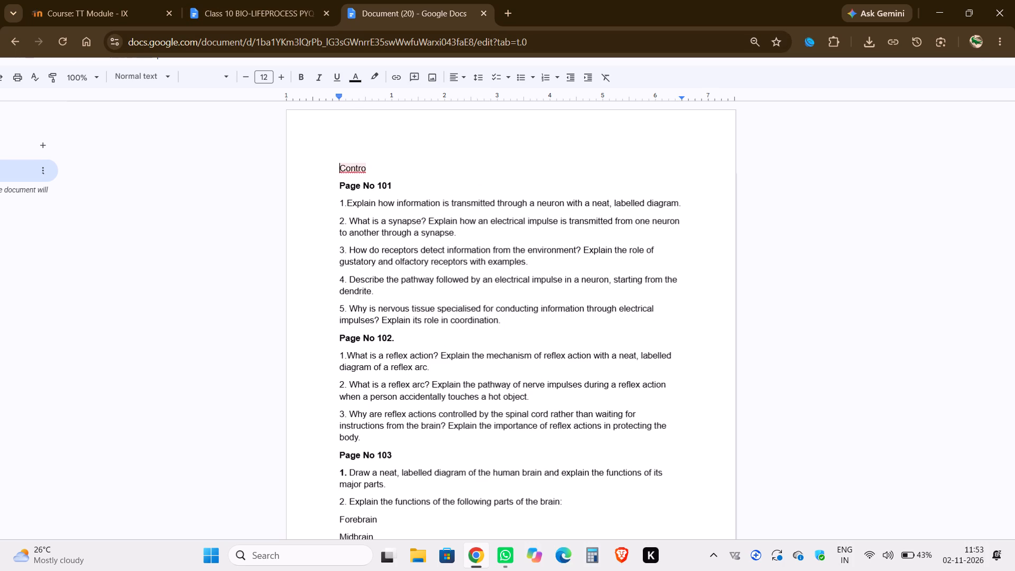
key("Return")
left_click(367, 150)
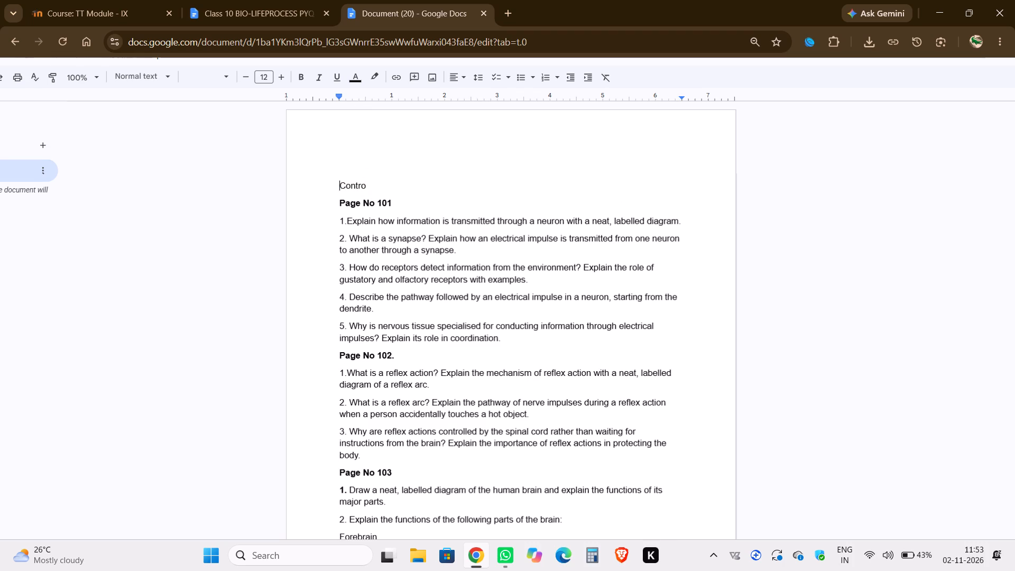
Copy the "CLASS -10 Ch- LIFE PROCESS REVISION QUESTIONS" line from the Life Process document over "Contro" in Document (20).
left_click(250, 0)
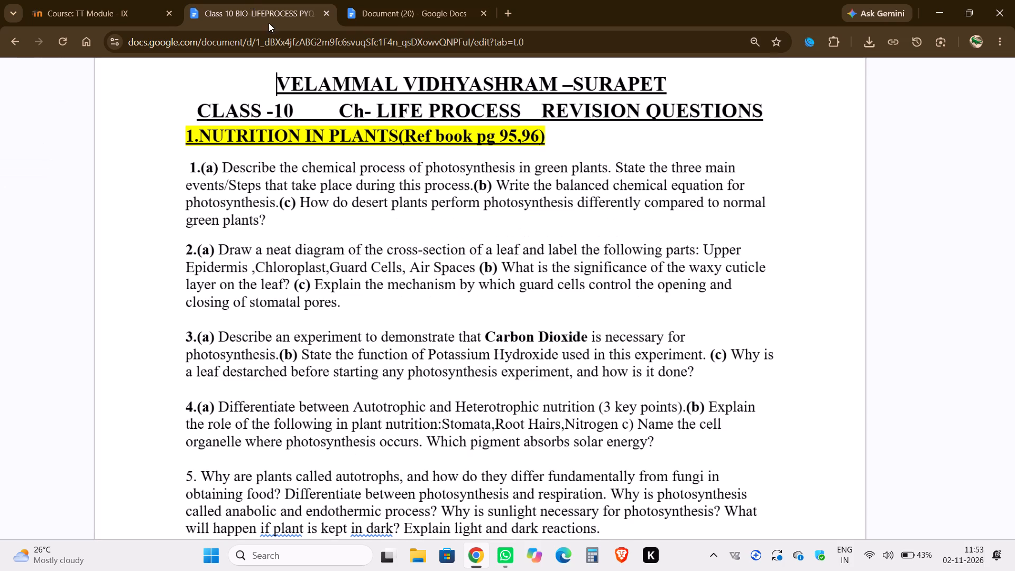
scroll(377, 204, "up", 1)
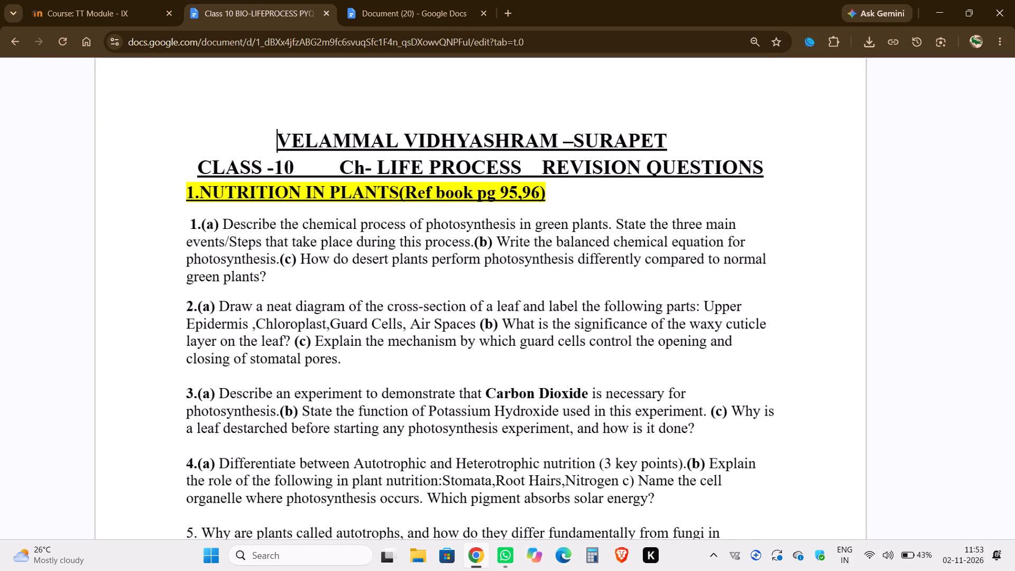
left_click_drag(193, 169, 774, 170)
key("ctrl+c")
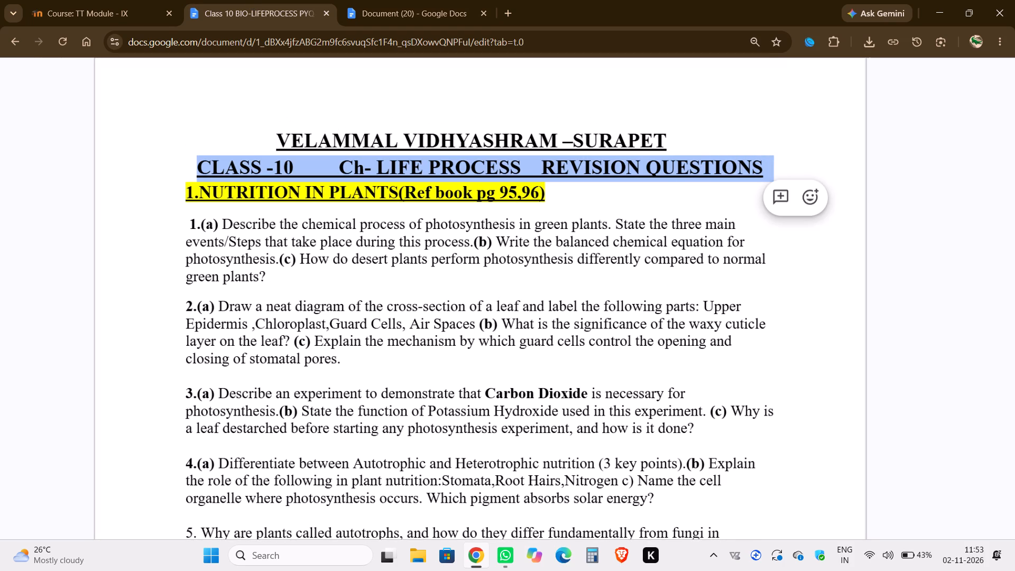
left_click(442, 0)
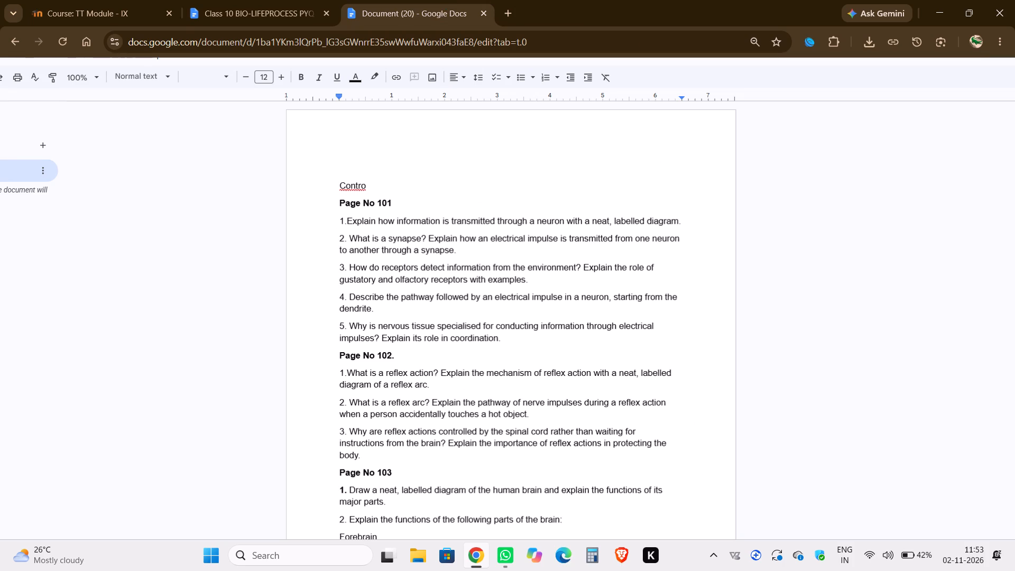
left_click_drag(375, 181, 348, 164)
key("ctrl+v")
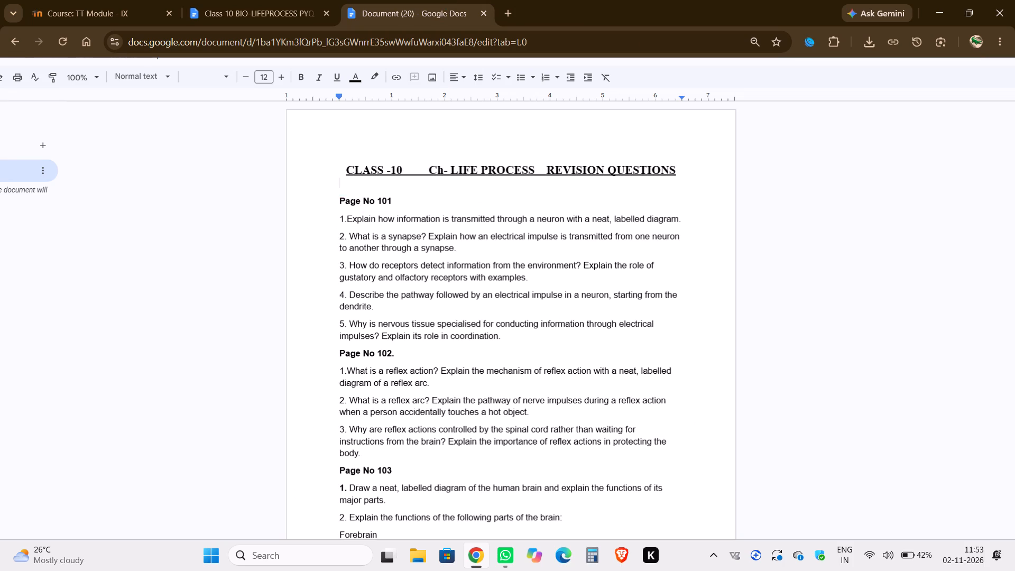
In the pasted heading, replace "LIFE PROCESS" with "Control And Coordination" and expand "Ch" to "Chapter" followed by a space.
left_click_drag(454, 171, 532, 169)
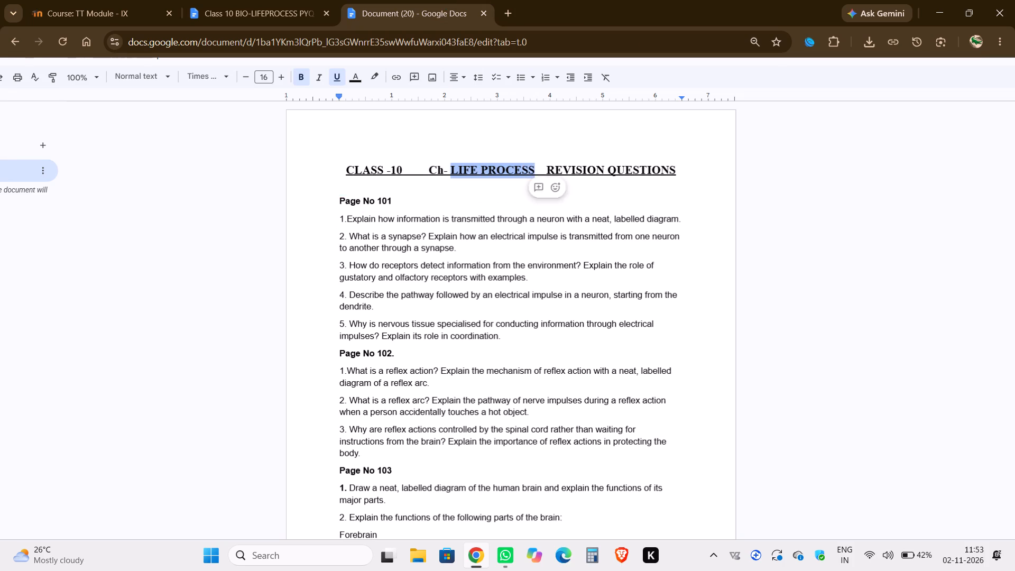
key("BackSpace")
type("Control And Coordination")
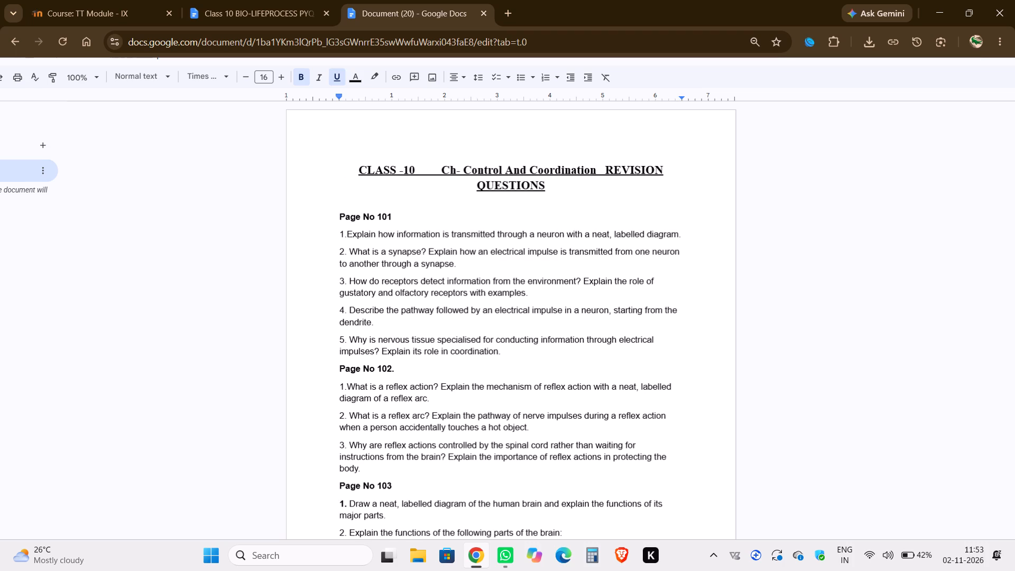
left_click(457, 173)
type("apter")
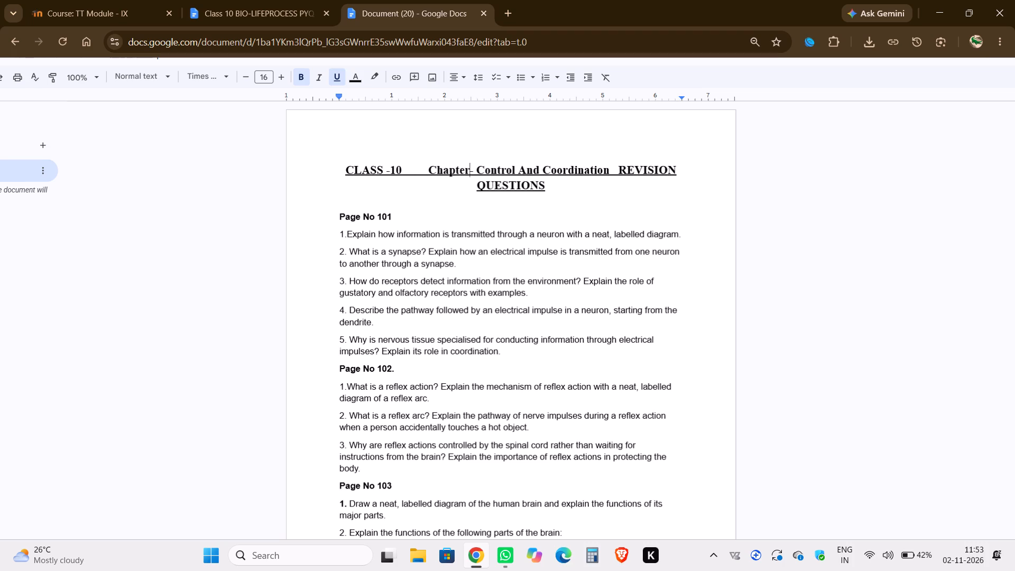
key("space")
left_click(528, 217)
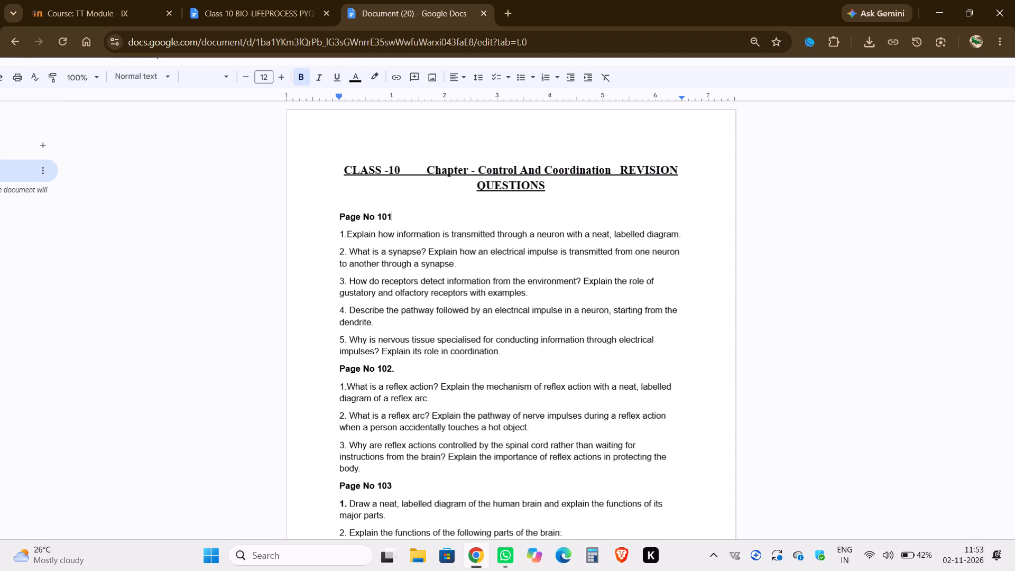
Move "REVISION QUESTIONS" onto its own line under the Control And Coordination heading.
left_click(623, 165)
key("Return")
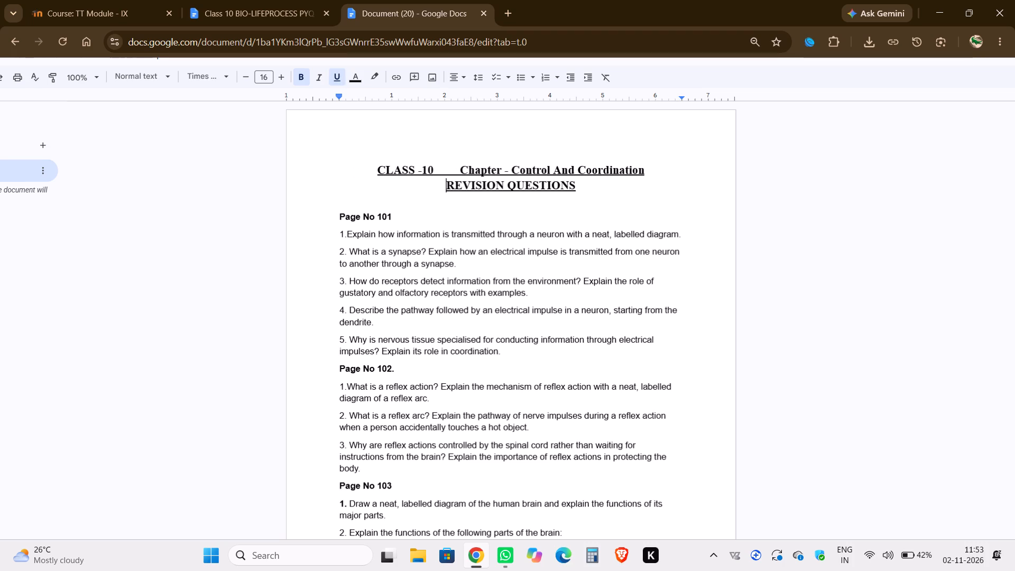
left_click(512, 213)
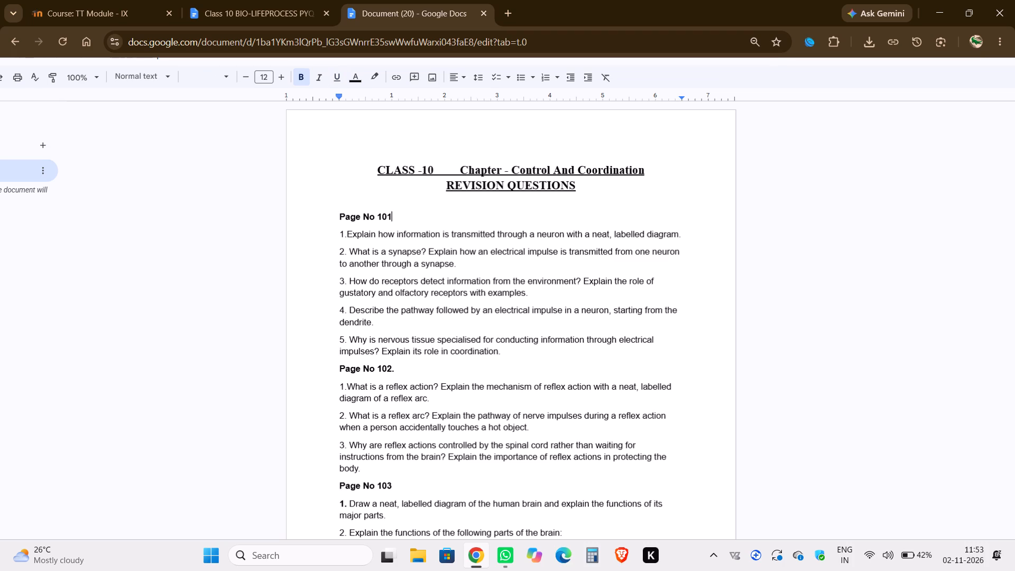
Colour the "Page No 101", "Page No 102." and "Page No 103" headings red.
left_click_drag(337, 218, 390, 218)
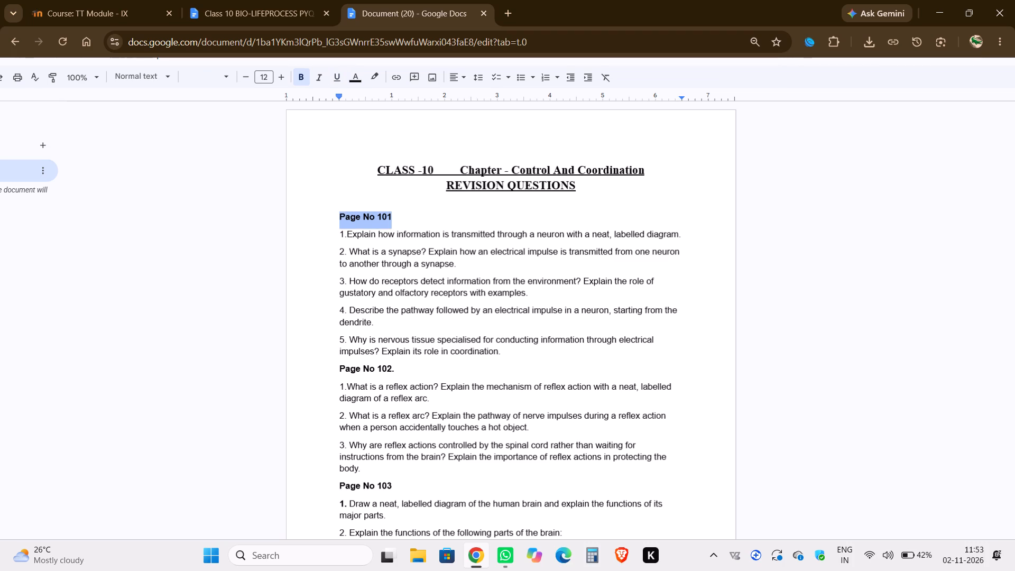
left_click(362, 81)
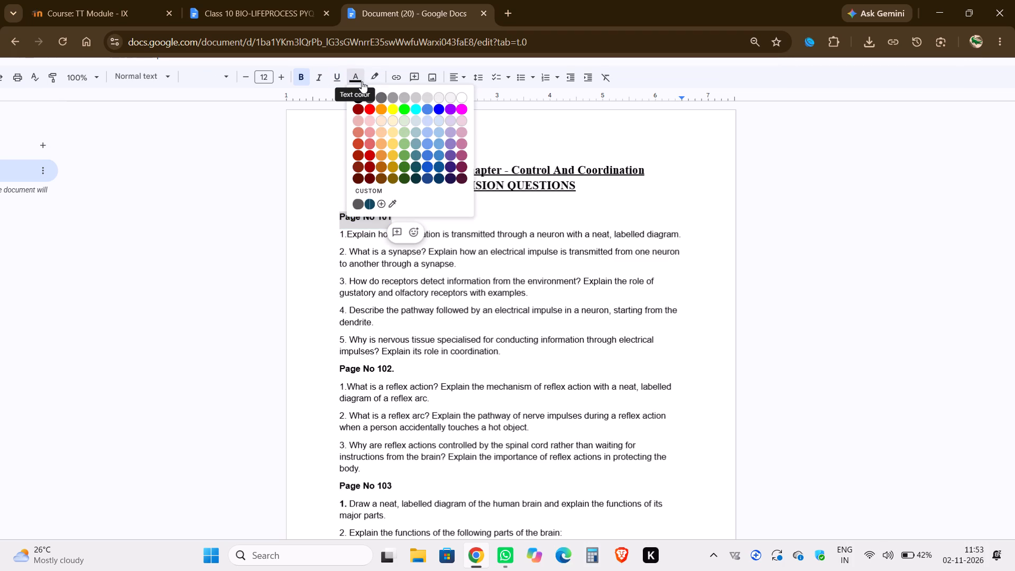
left_click(370, 110)
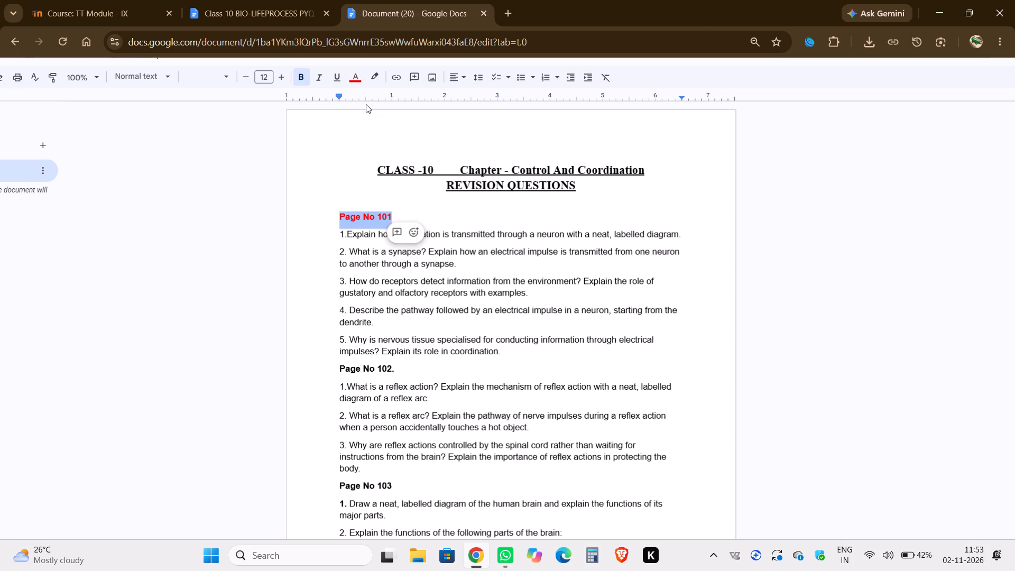
left_click(427, 192)
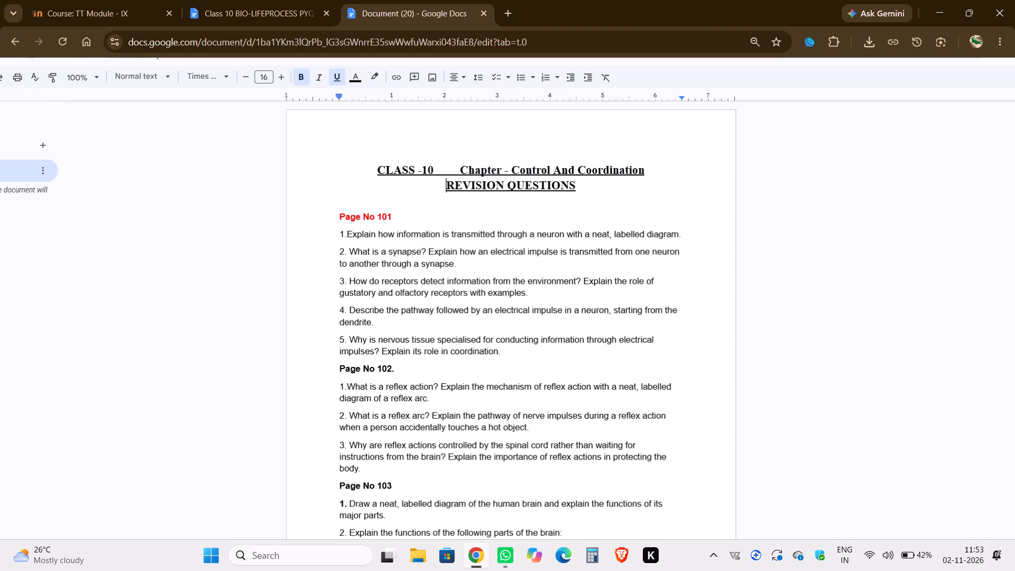
left_click_drag(336, 370, 395, 370)
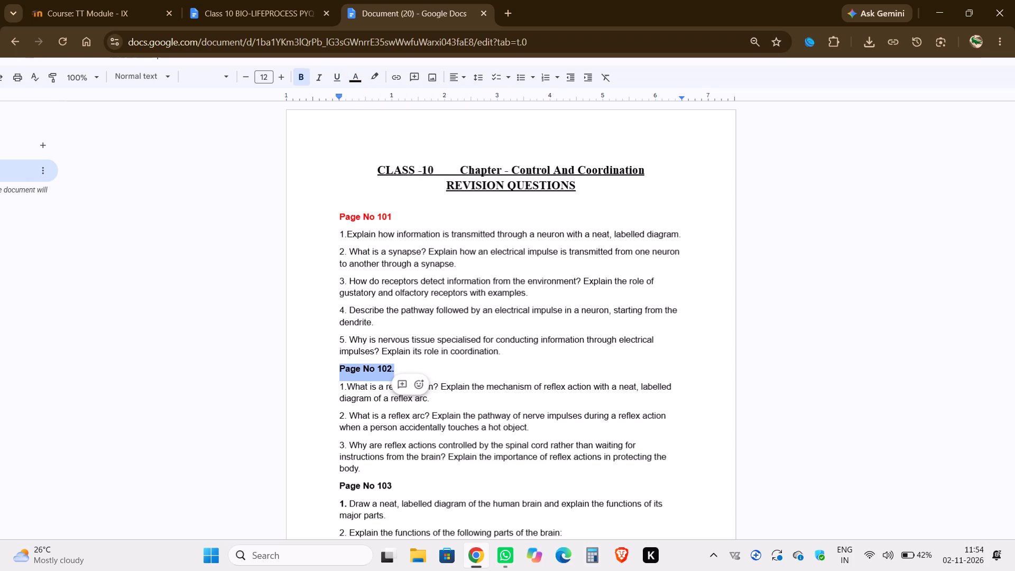
left_click_drag(358, 78, 367, 109)
left_click(367, 109)
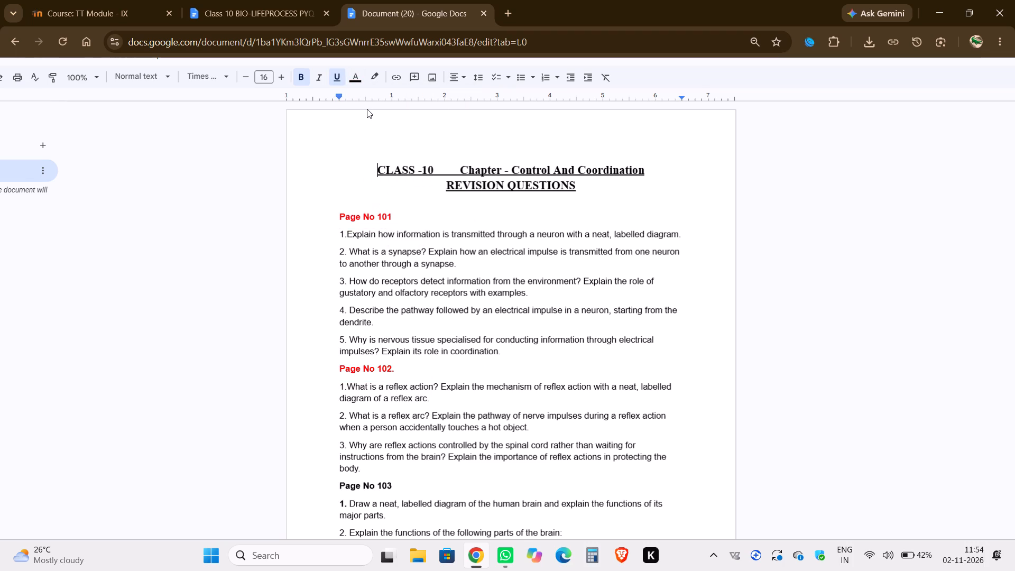
scroll(401, 386, "down", 2)
left_click_drag(340, 323, 392, 321)
left_click_drag(357, 79, 358, 84)
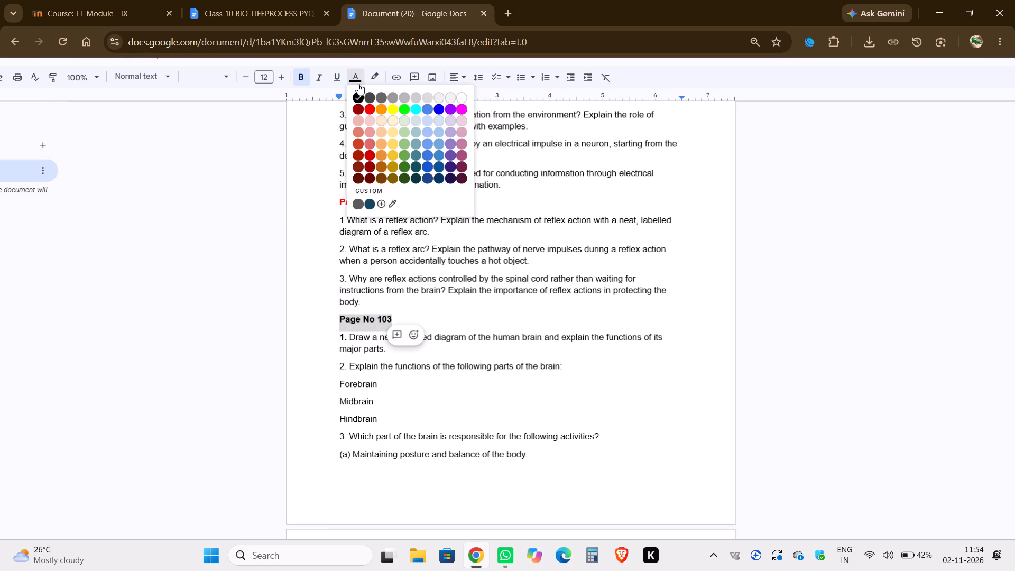
left_click_drag(358, 84, 371, 107)
left_click(371, 107)
Colour the "Page no 106", "Page no 107 & 108" and "Page no 109-111" headings red.
scroll(393, 337, "down", 5)
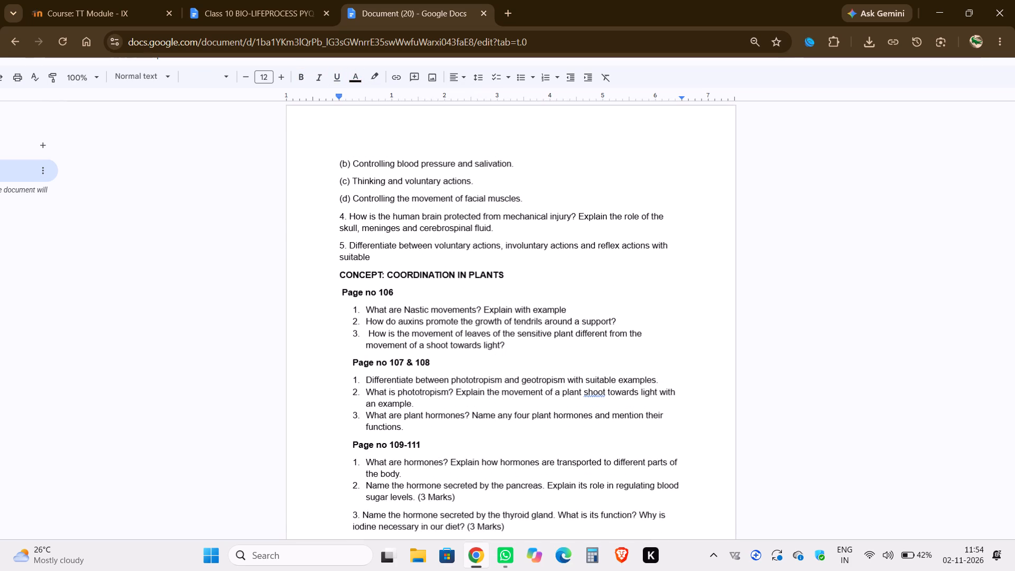
left_click_drag(343, 295, 392, 295)
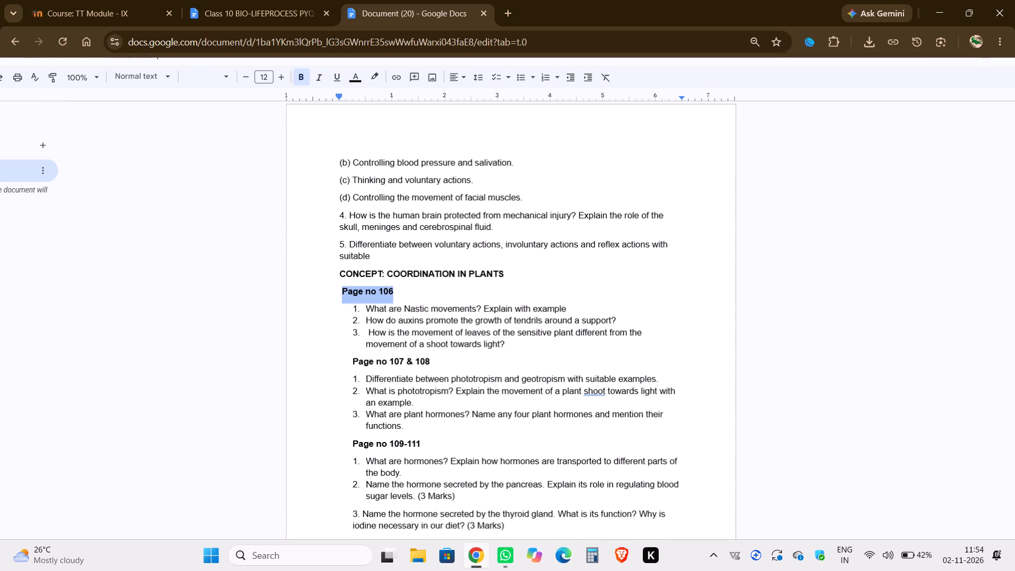
left_click_drag(355, 82, 368, 109)
left_click(368, 109)
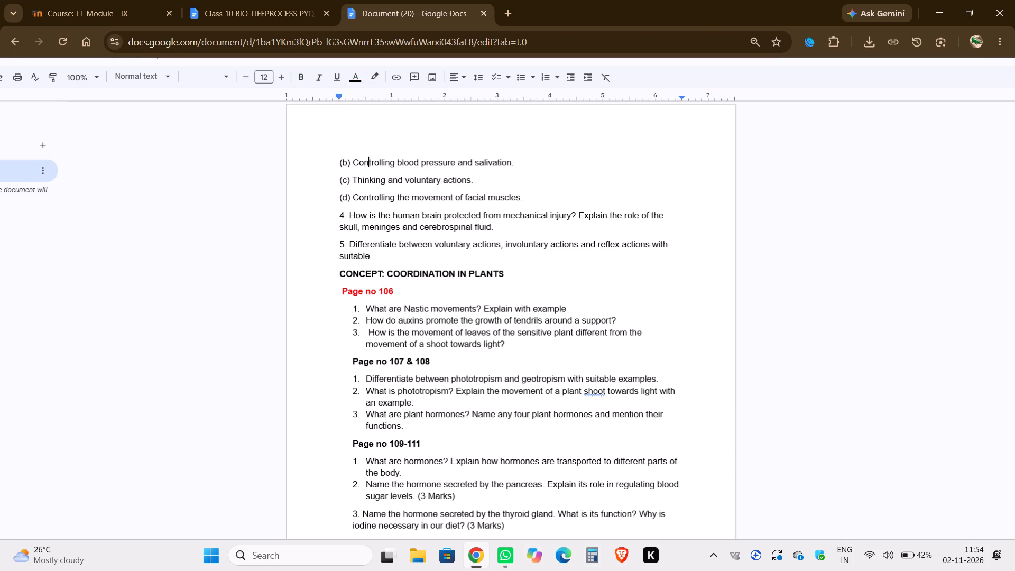
scroll(401, 336, "down", 2)
left_click_drag(348, 224, 434, 233)
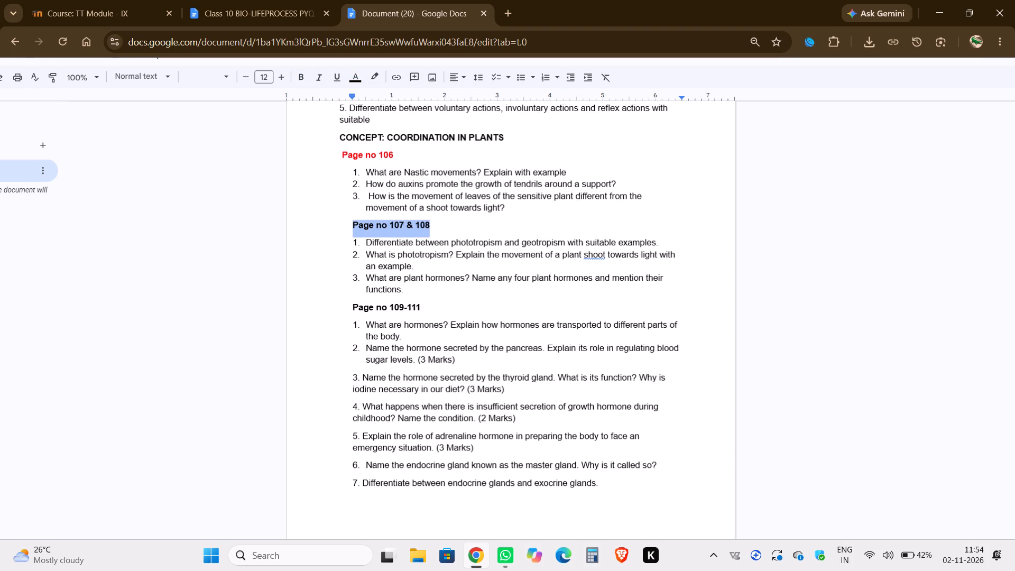
left_click_drag(434, 233, 431, 232)
left_click(357, 84)
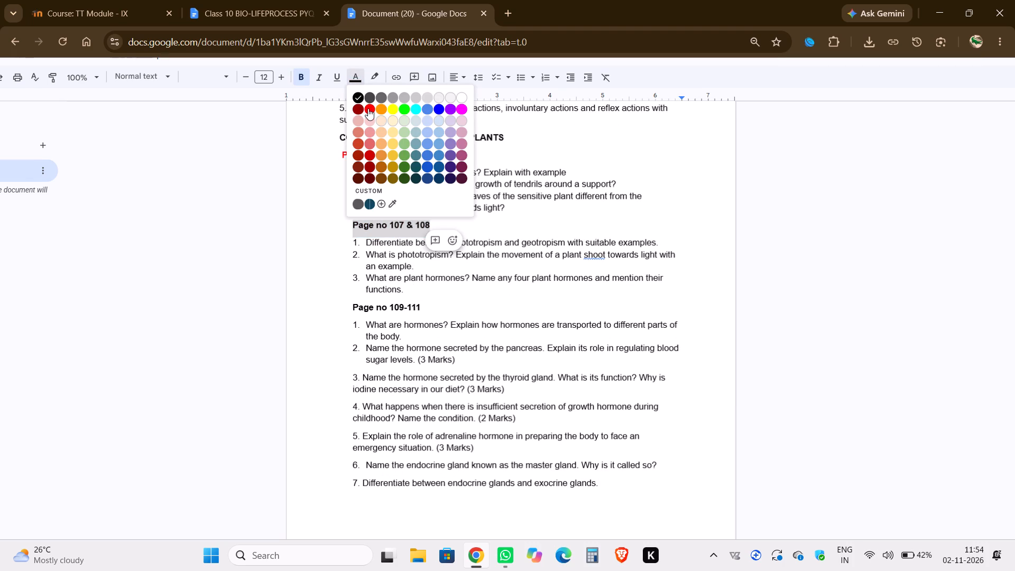
left_click(368, 109)
left_click_drag(350, 303, 423, 308)
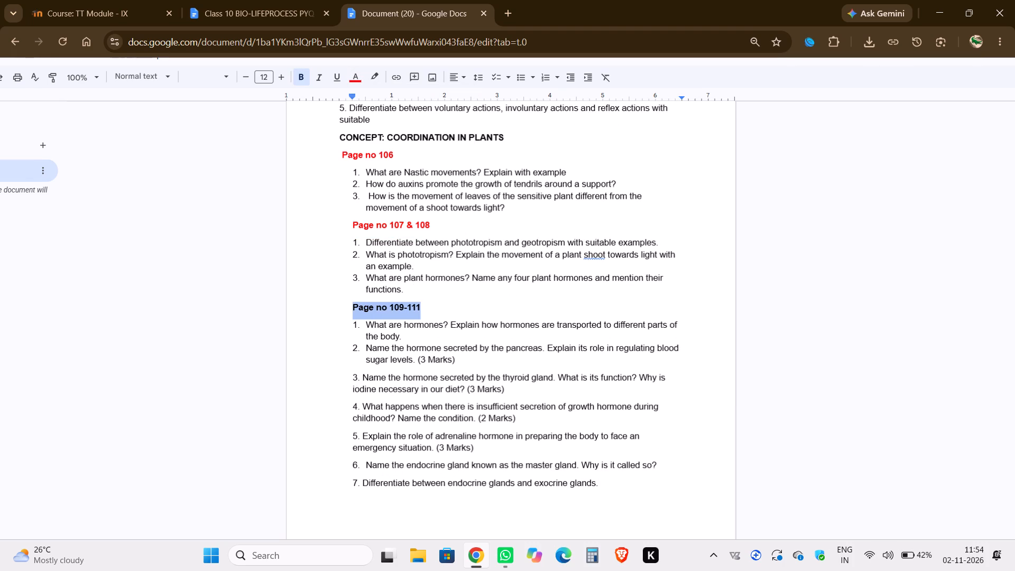
left_click_drag(423, 308, 421, 308)
left_click(363, 77)
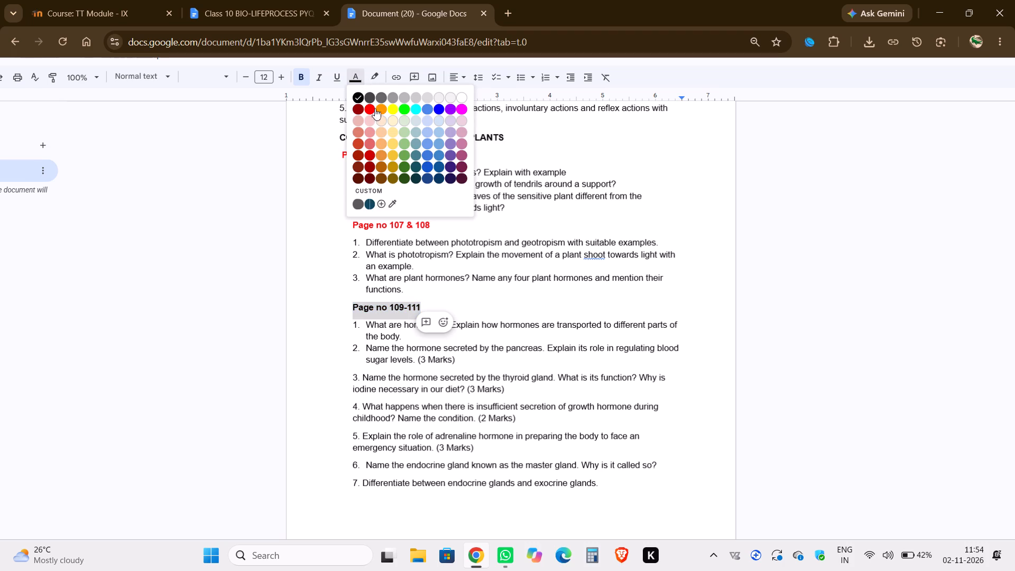
left_click(374, 111)
Examine the whole of Document (20), checking the title and page headings through to the last question.
scroll(416, 275, "down", 5)
scroll(416, 275, "up", 9)
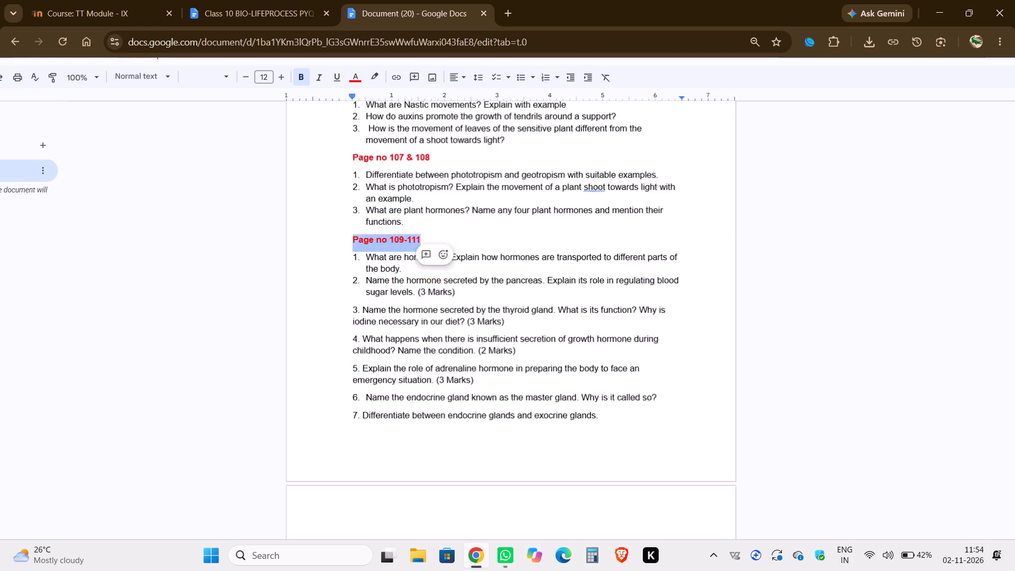
scroll(416, 275, "up", 2)
left_click(487, 314)
scroll(487, 314, "down", 1)
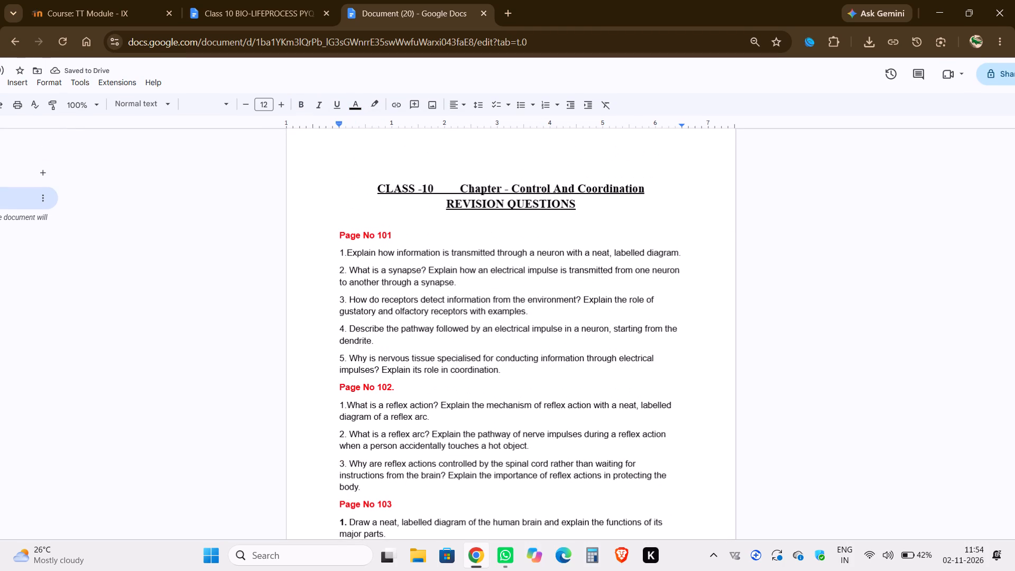
scroll(487, 314, "down", 5)
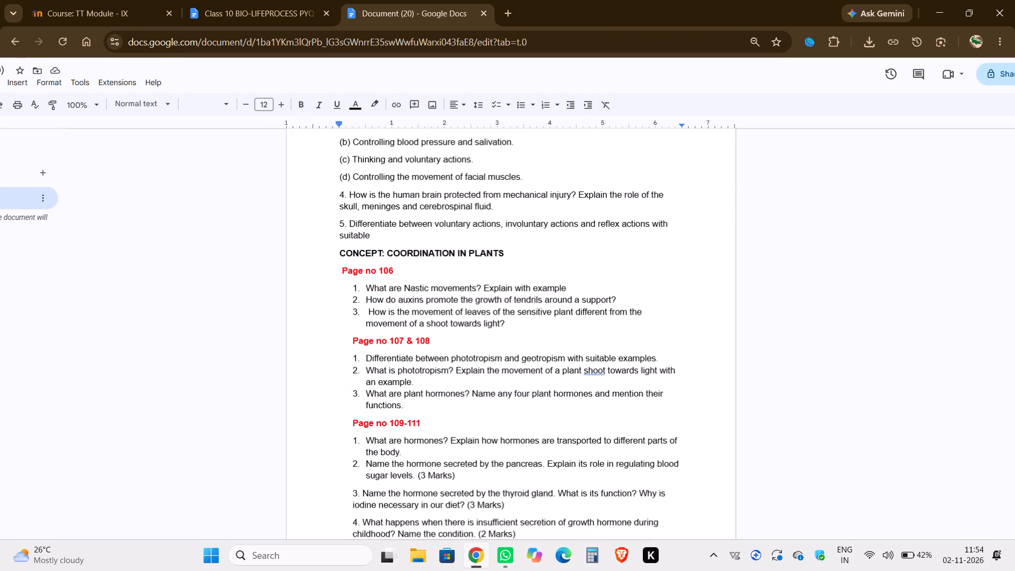
scroll(487, 314, "down", 5)
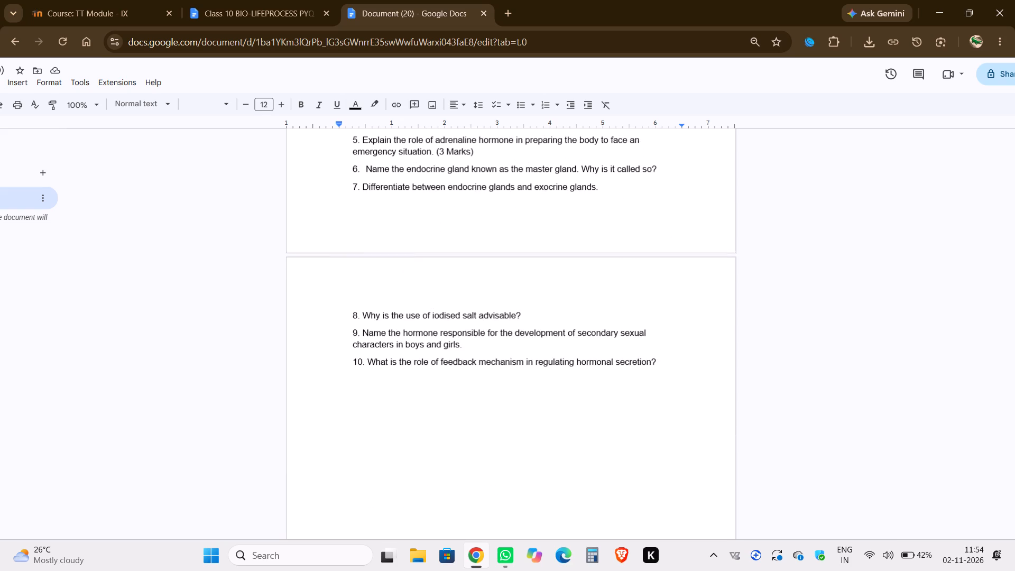
scroll(487, 314, "up", 9)
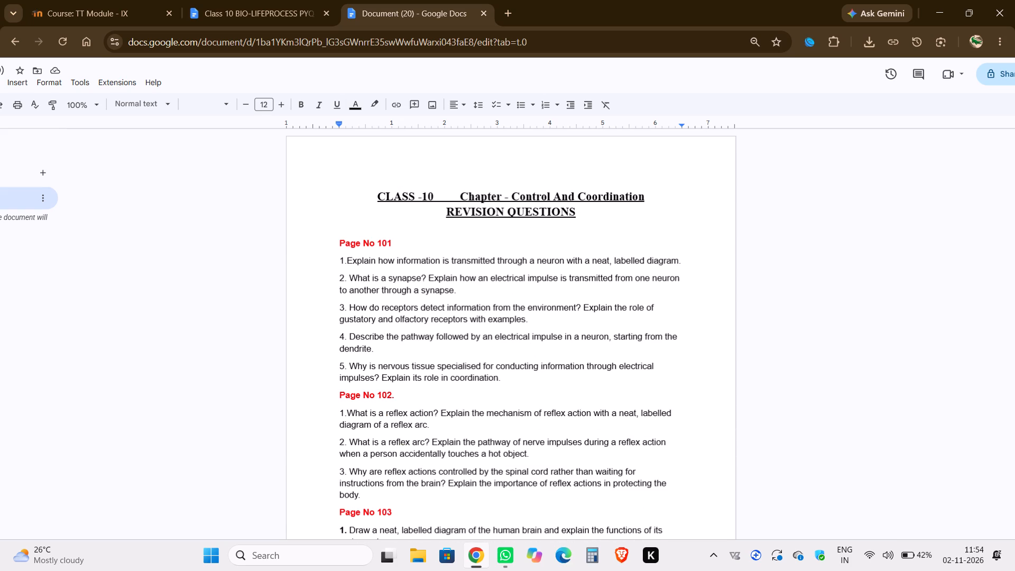
In the Life Process document, insert an empty line above and below the "1.NUTRITION IN PLANTS(Ref book pg 95,96)" heading.
left_click(270, 0)
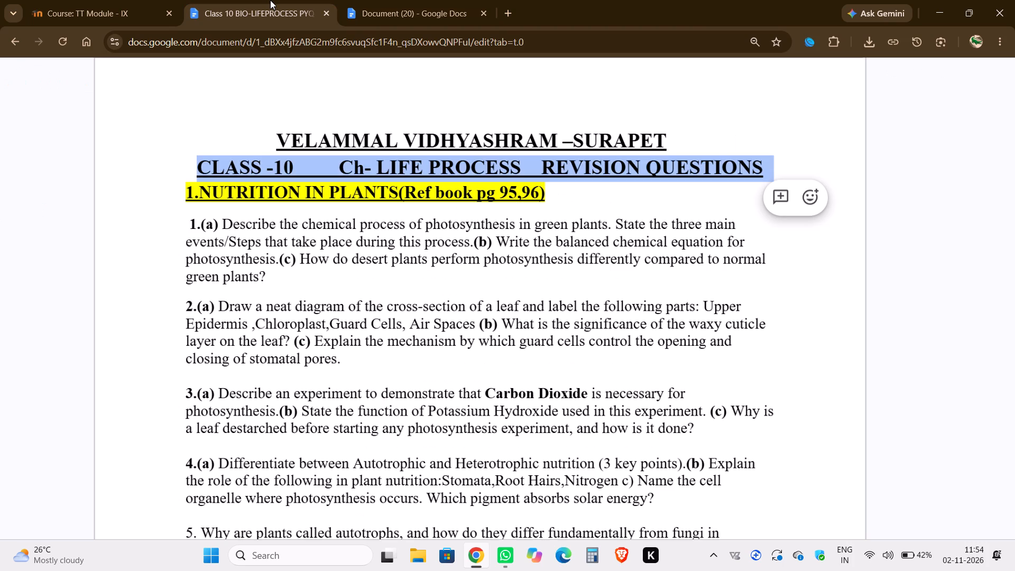
scroll(407, 269, "up", 2)
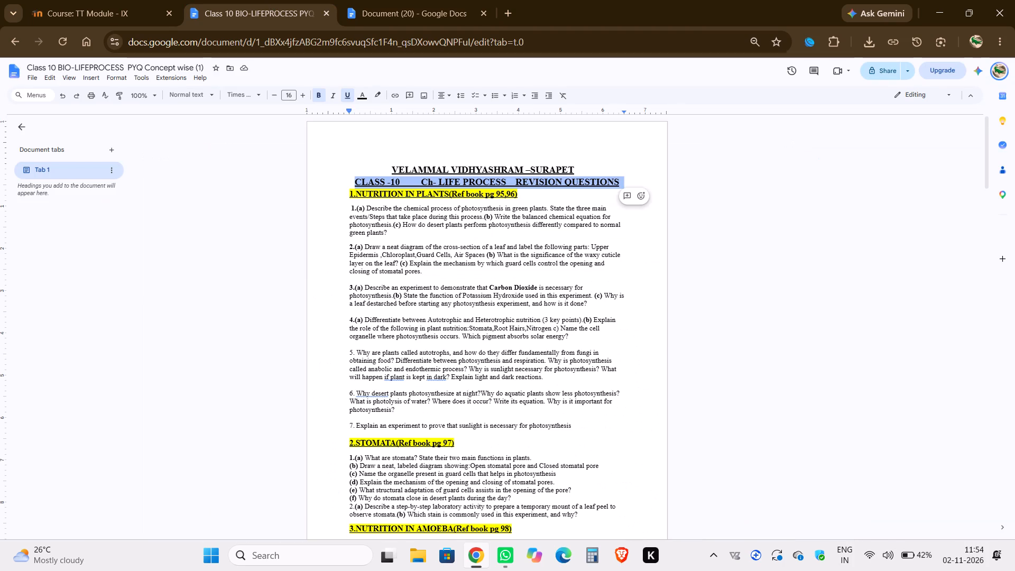
left_click(349, 197)
key("Return")
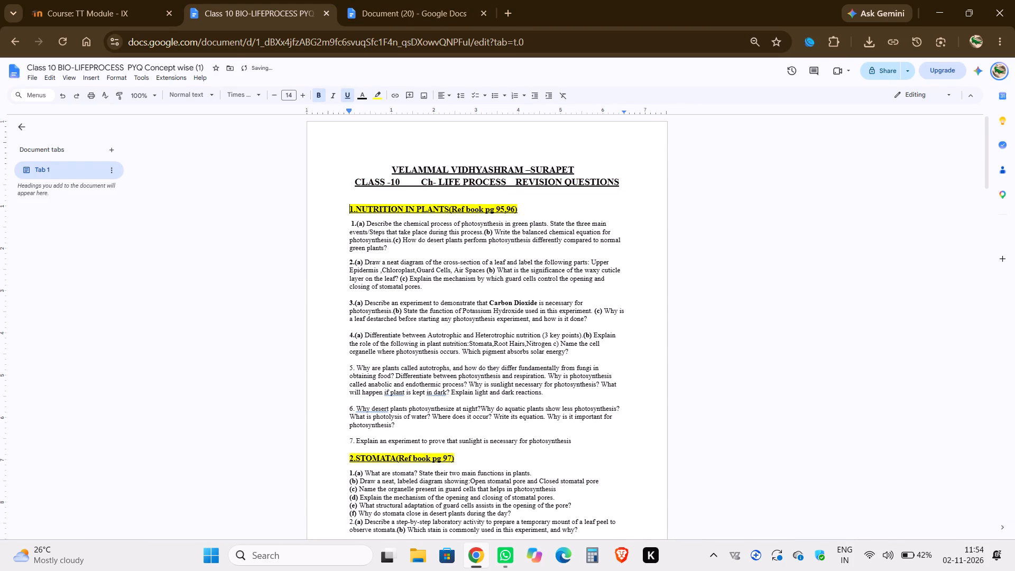
left_click(349, 227)
key("Return")
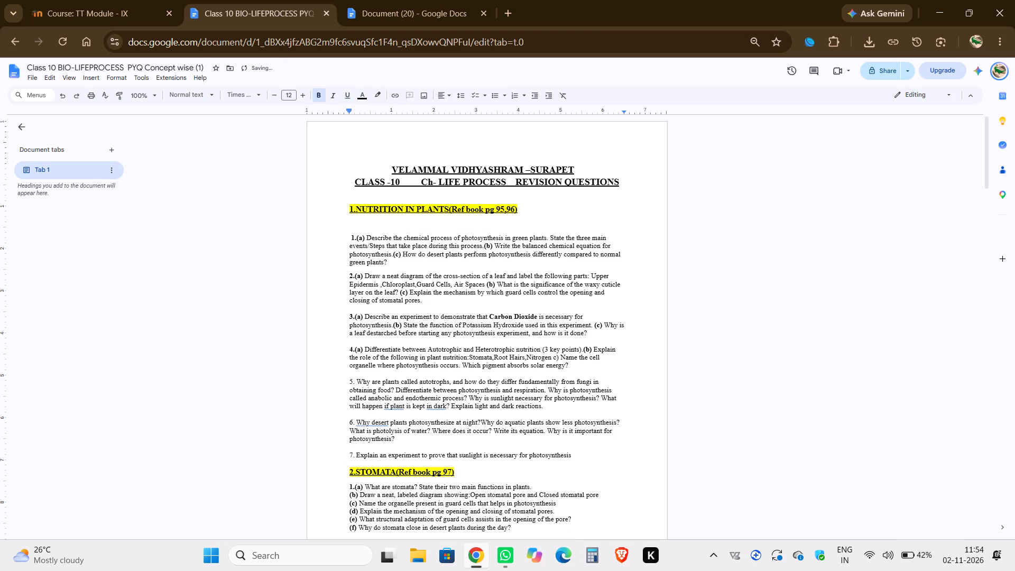
In Document (20), undo the red text colour on all the page number headings.
left_click(405, 0)
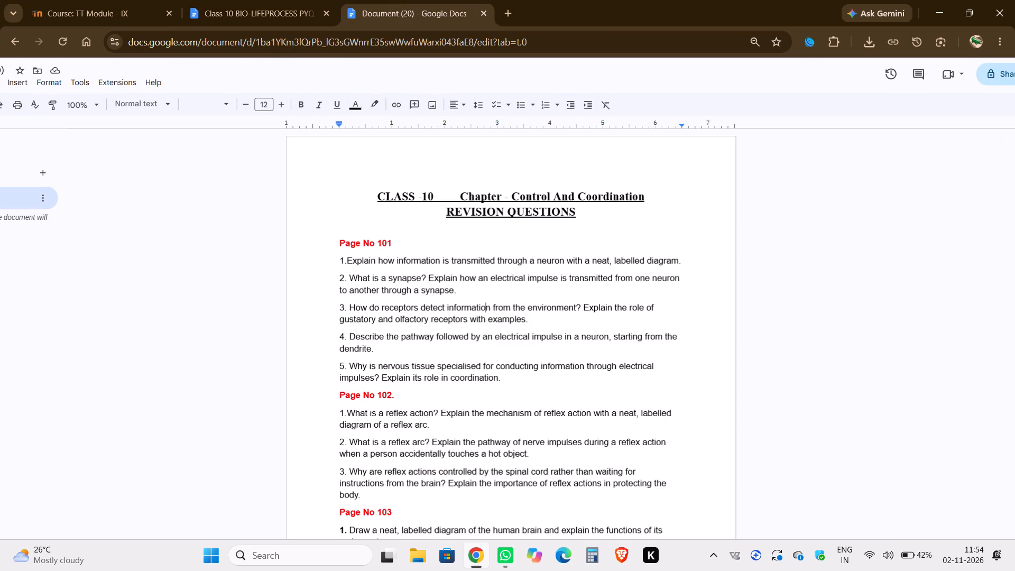
key("ctrl+z")
key("ctrl+z")
key("ctrl+z")
key("ctrl+z")
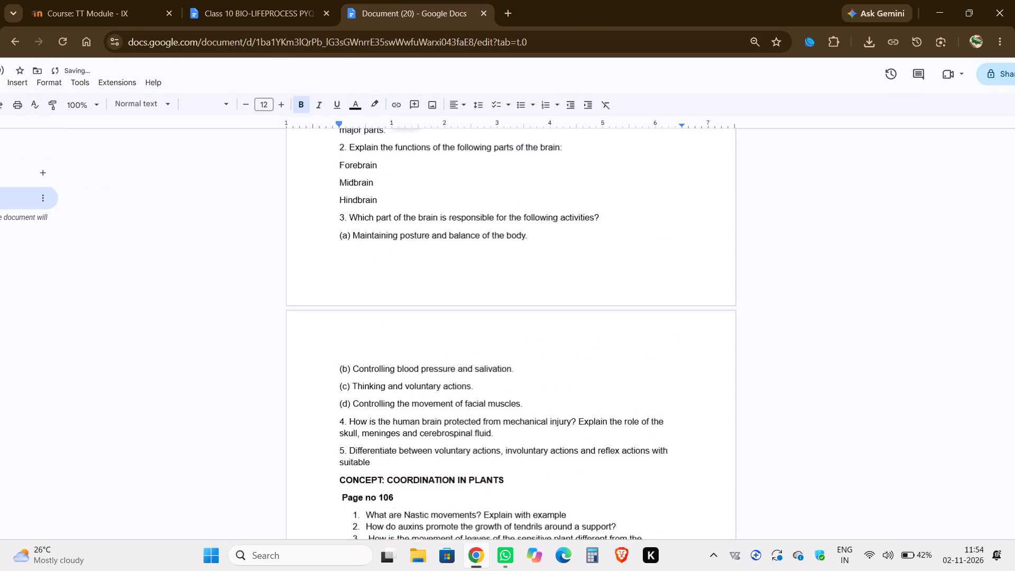
key("ctrl+z")
key("ctrl+z")
left_click(401, 245)
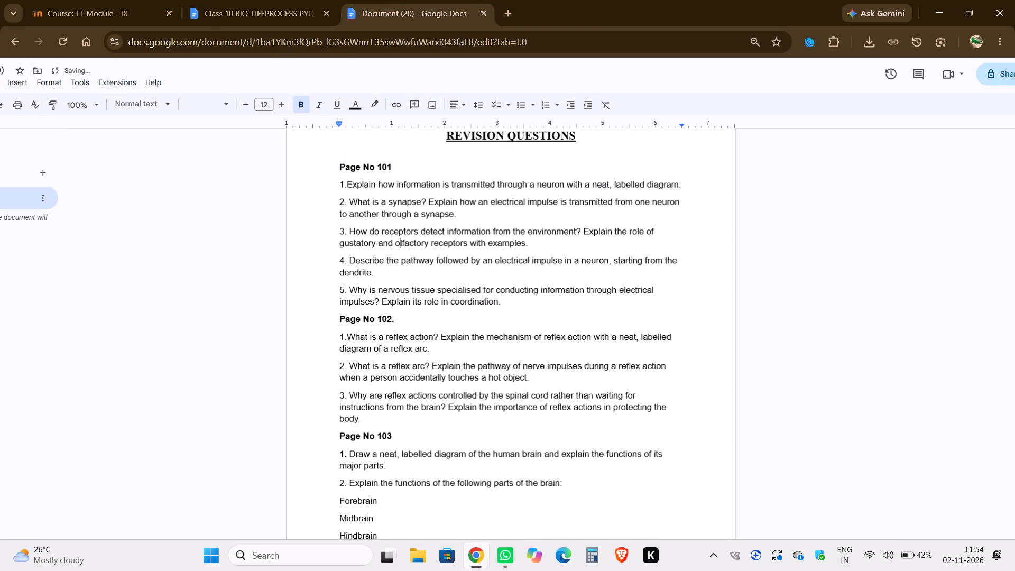
Highlight the "Page No 101", "Page No 102" and "Page No 103" headings in yellow, matching the Life Process document's headings.
left_click_drag(339, 170, 394, 171)
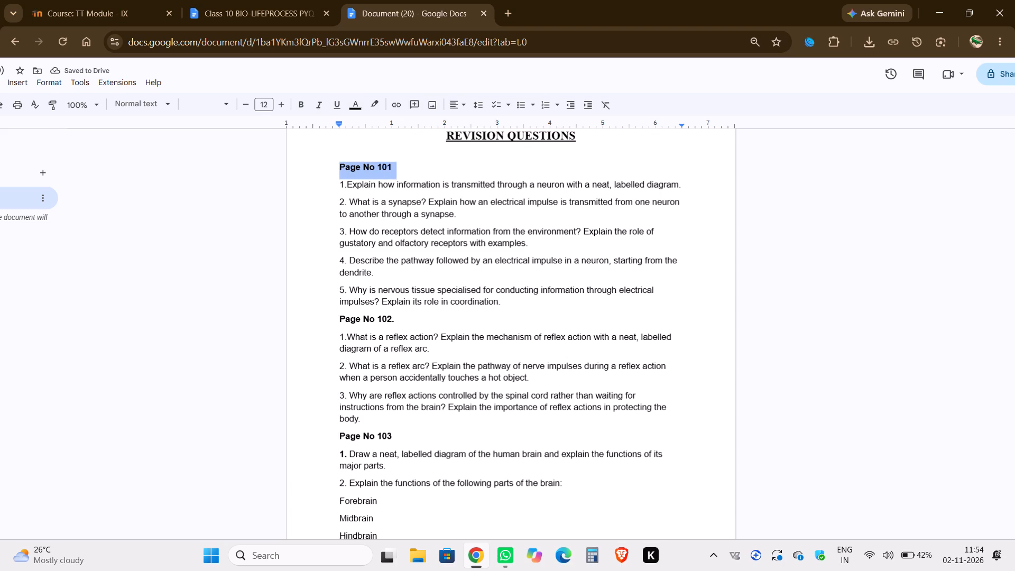
left_click_drag(394, 171, 393, 171)
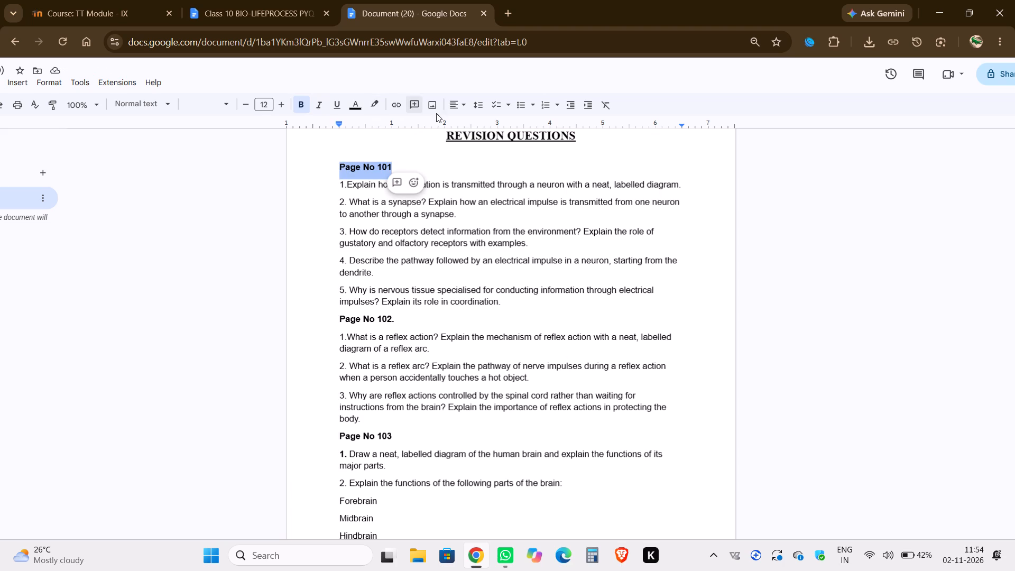
left_click(366, 108)
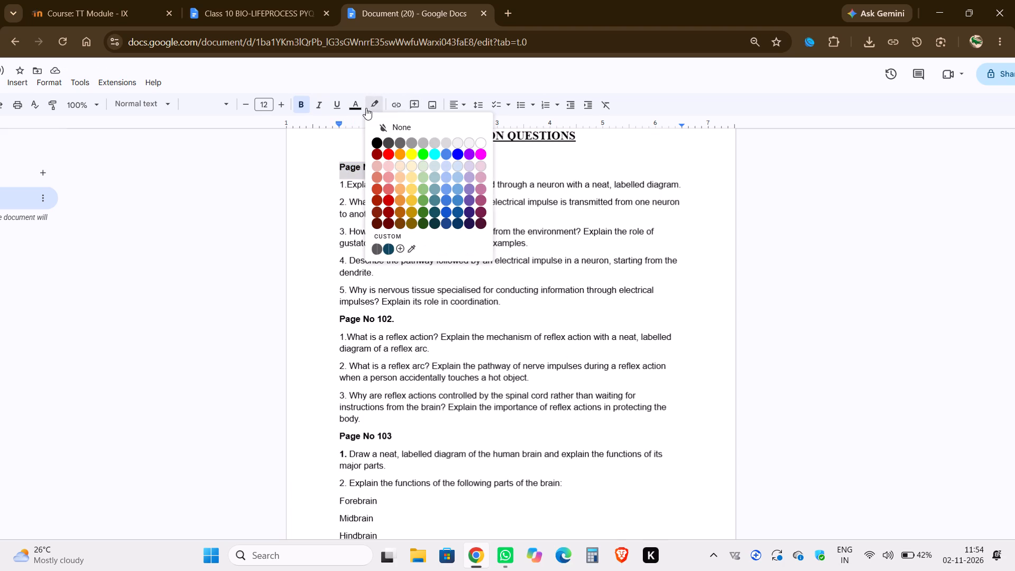
left_click(409, 155)
left_click(393, 245)
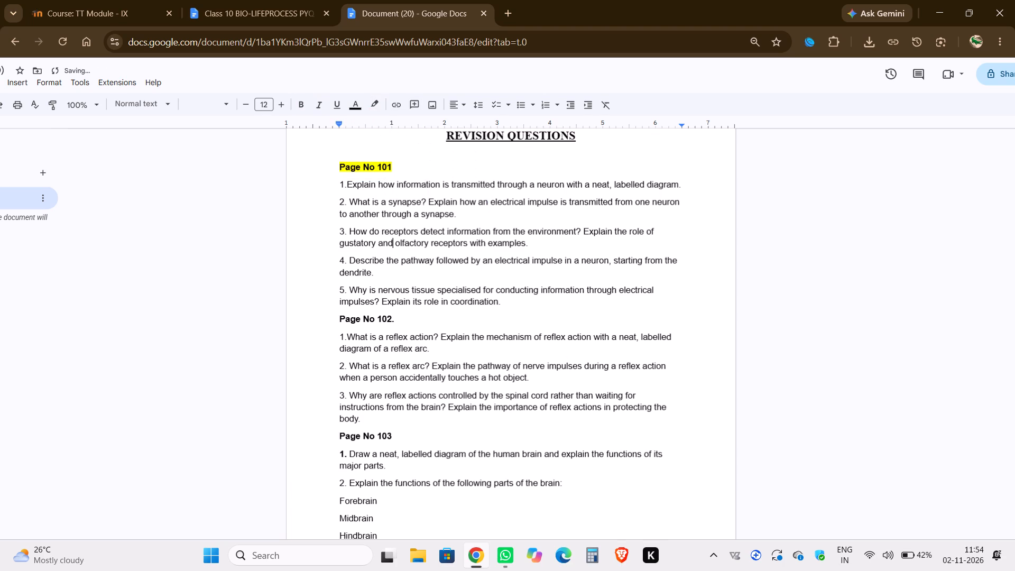
left_click(287, 0)
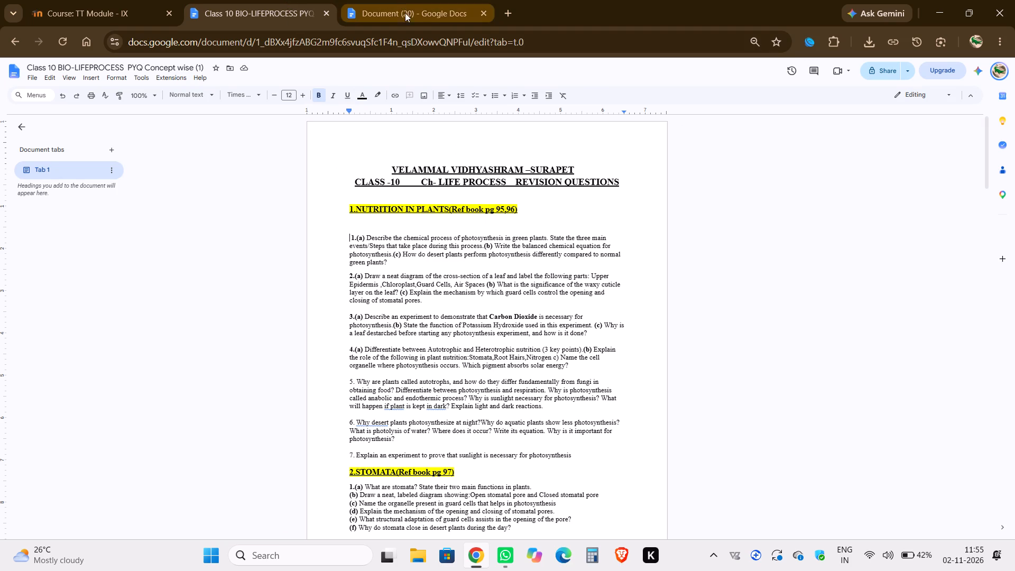
left_click(425, 0)
scroll(396, 246, "down", 1)
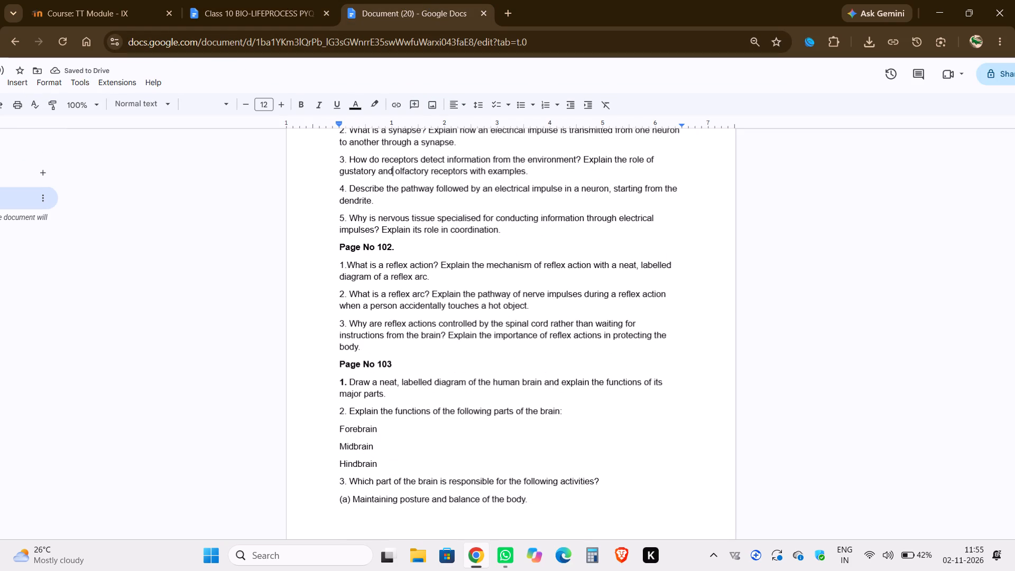
left_click_drag(337, 250, 390, 250)
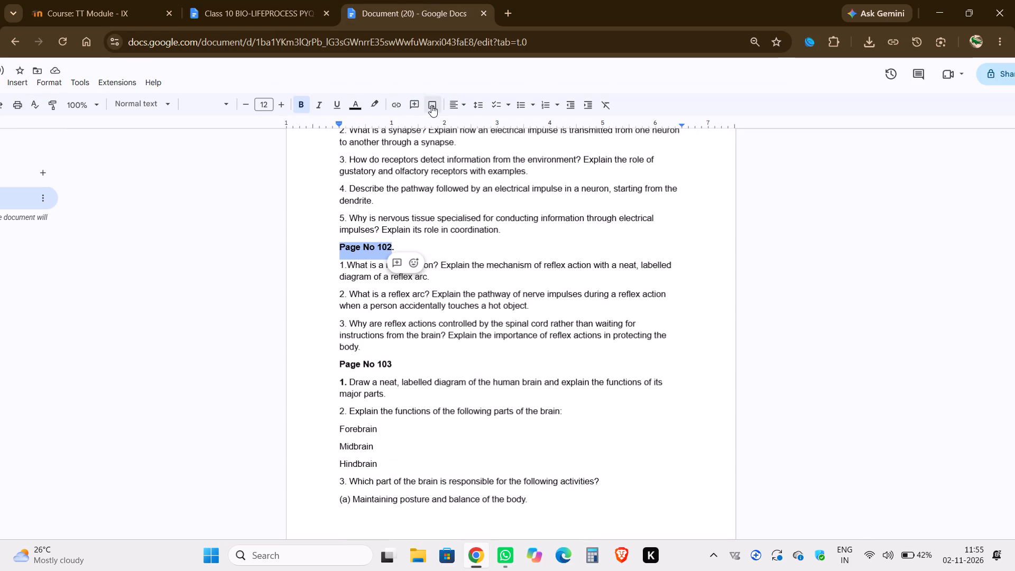
left_click_drag(376, 103, 409, 157)
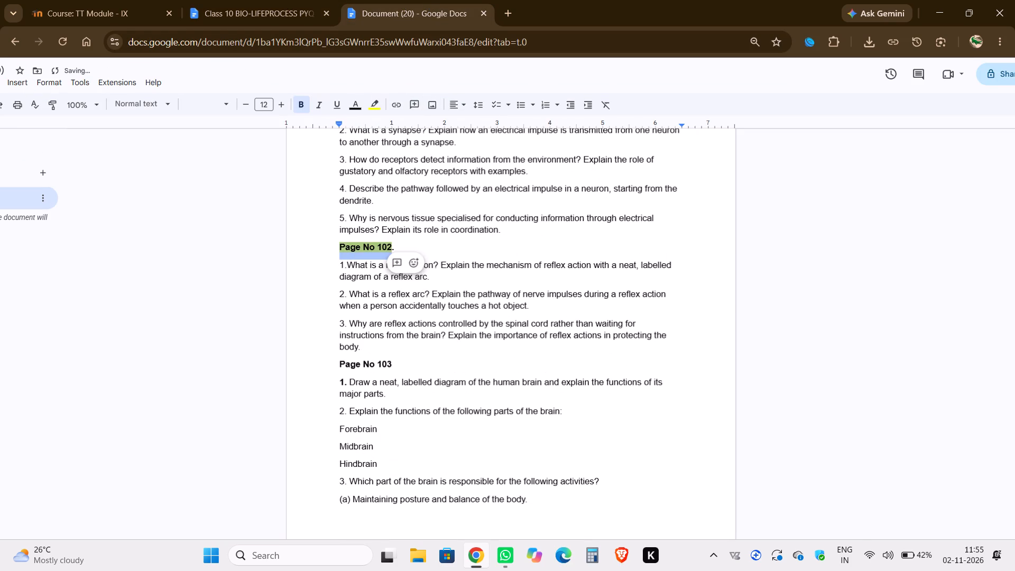
left_click_drag(336, 366, 383, 360)
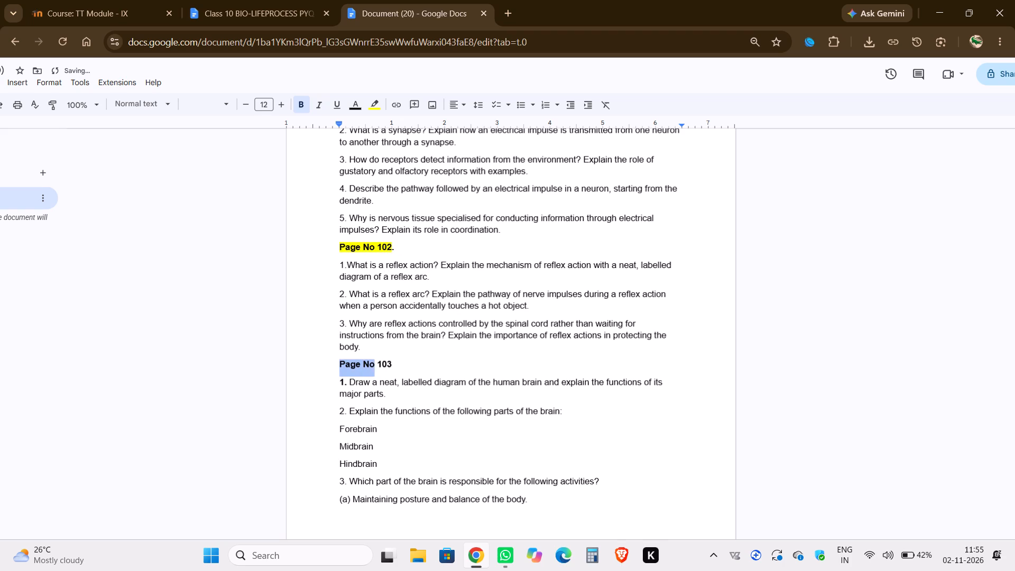
left_click_drag(383, 360, 392, 365)
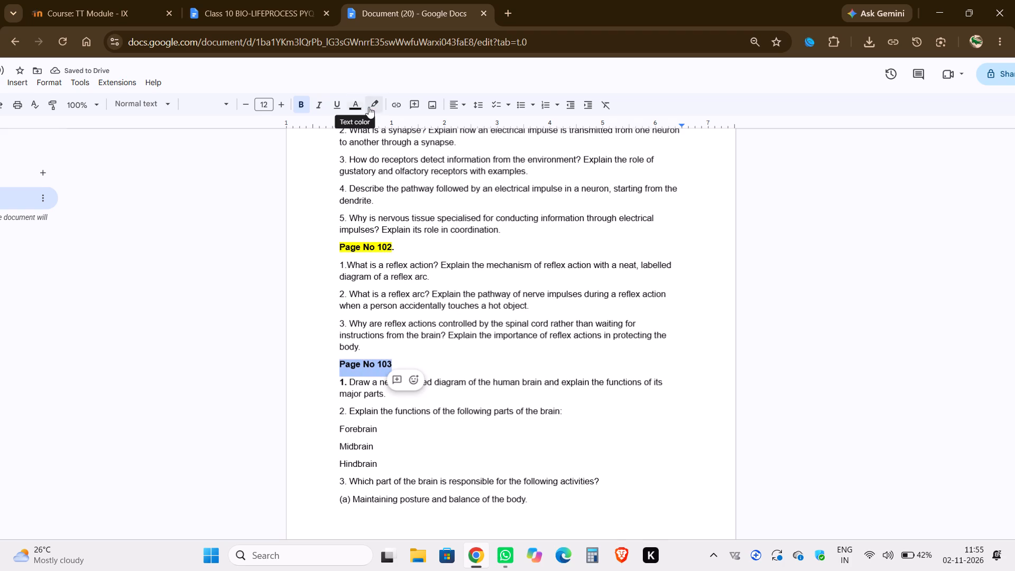
left_click(368, 107)
left_click(412, 149)
Highlight the "Page no 106" and "Page no 107 & 108" headings in yellow.
scroll(403, 316, "down", 3)
scroll(381, 406, "down", 1)
left_click_drag(341, 436, 394, 435)
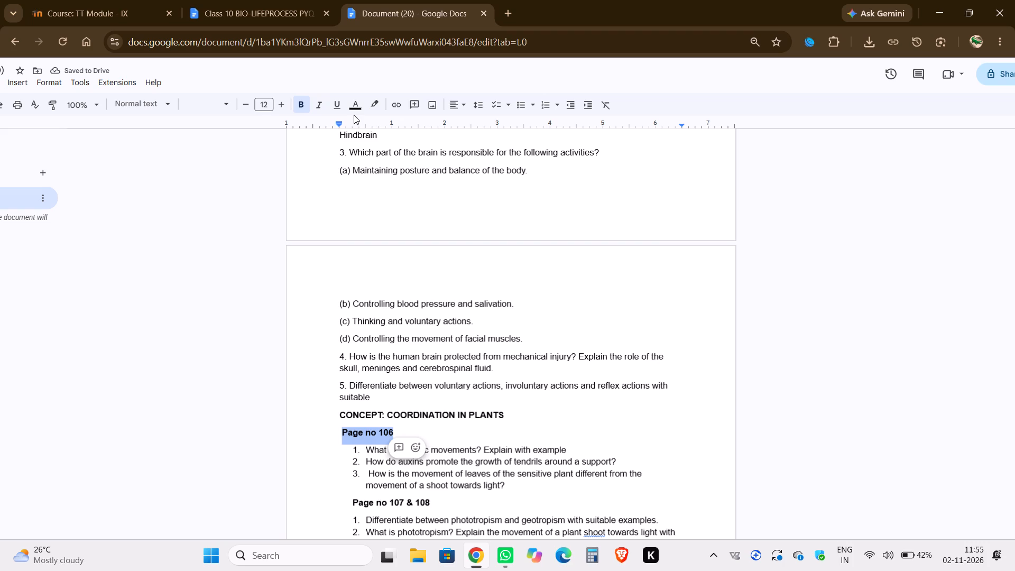
left_click(354, 104)
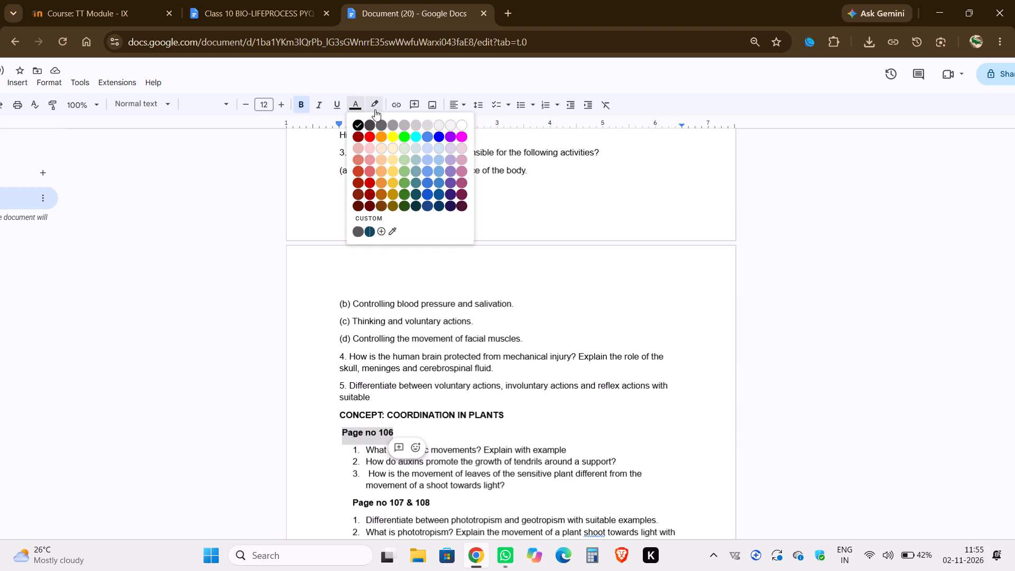
left_click(375, 103)
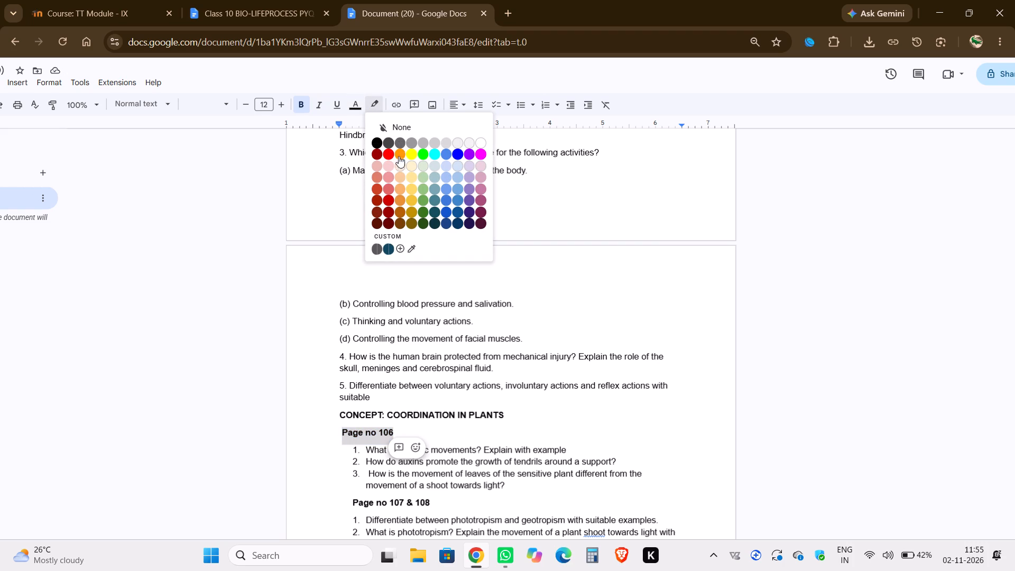
left_click(413, 153)
scroll(423, 307, "down", 2)
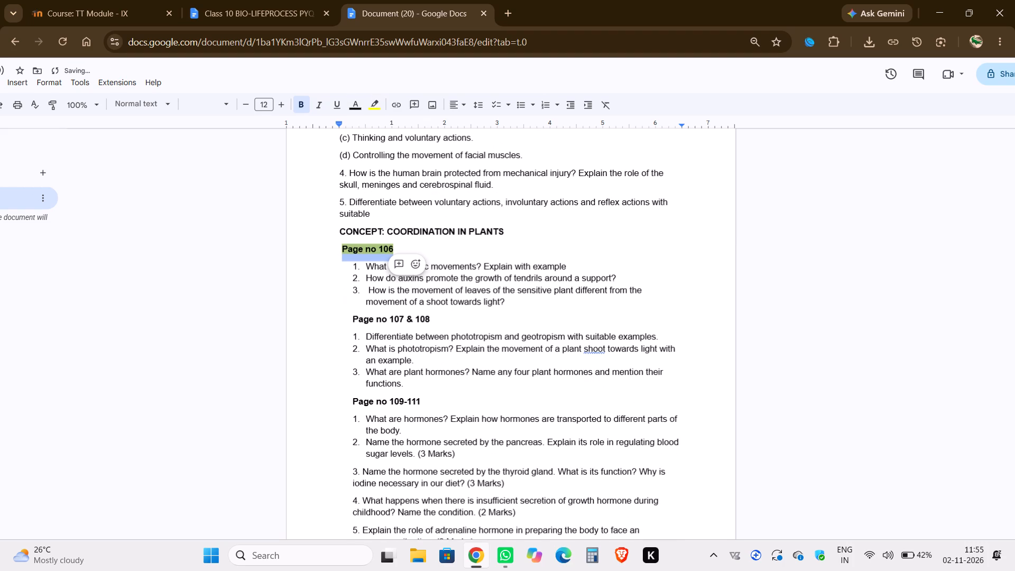
left_click_drag(349, 320, 430, 324)
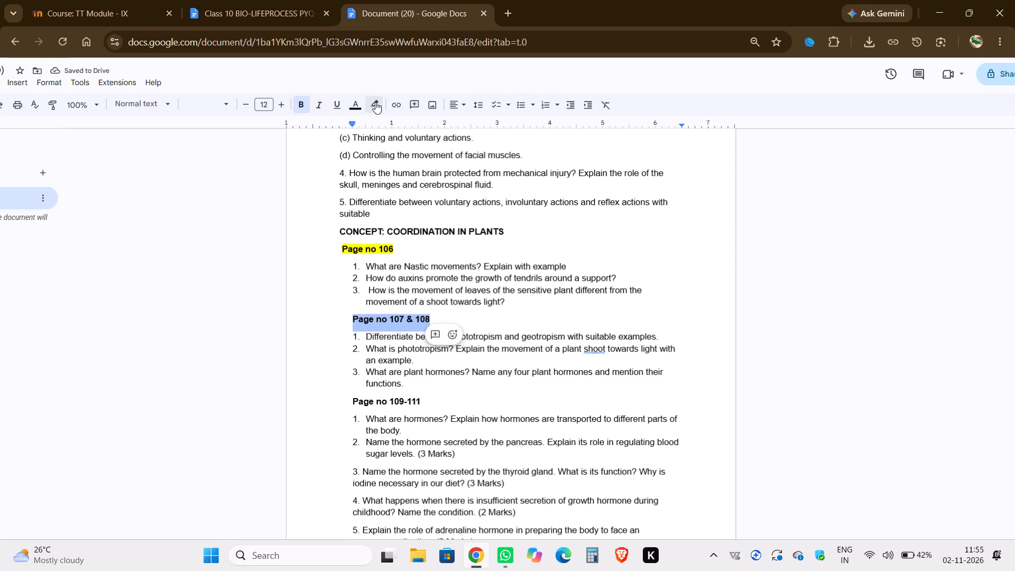
left_click(375, 102)
left_click(412, 154)
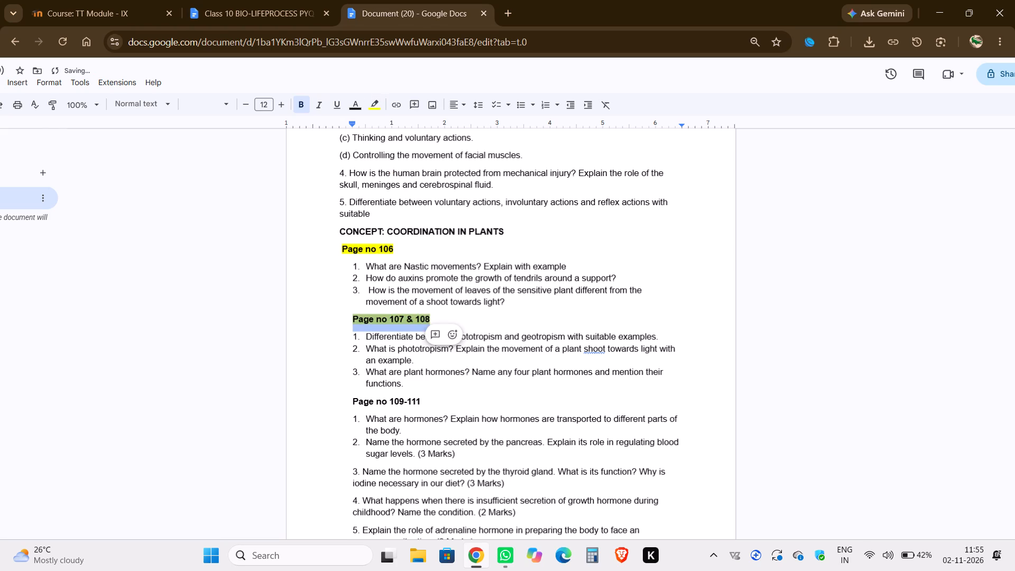
Highlight the "Page no 109-111" heading in yellow.
scroll(410, 312, "down", 1)
left_click_drag(351, 260, 420, 261)
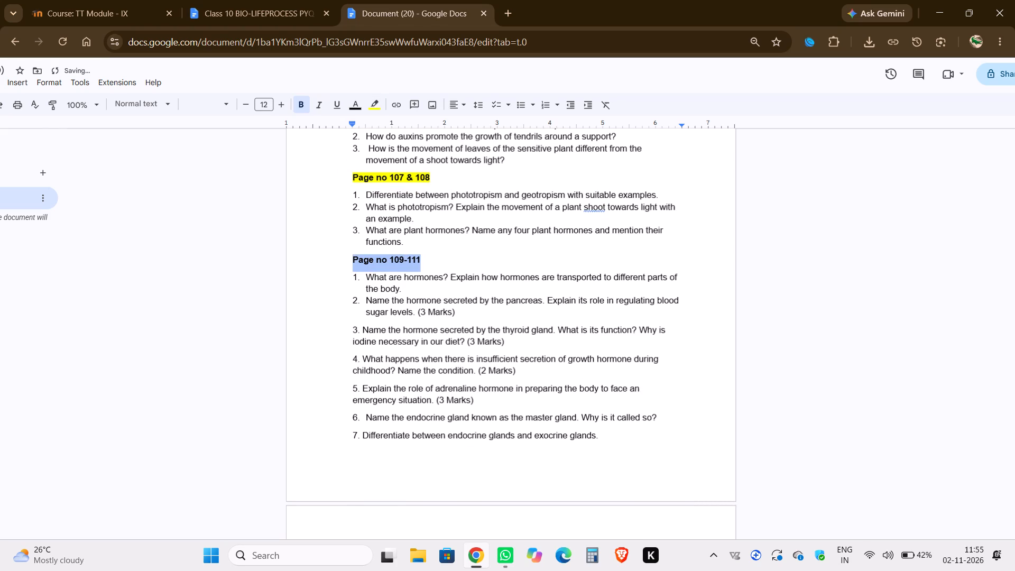
left_click_drag(420, 261, 419, 262)
left_click(376, 100)
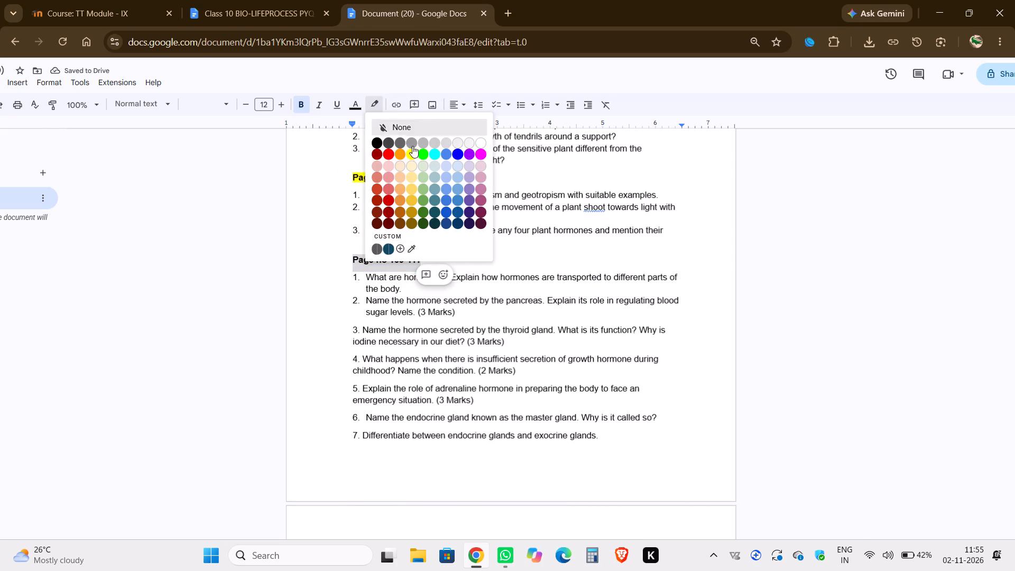
left_click(411, 155)
scroll(392, 301, "down", 2)
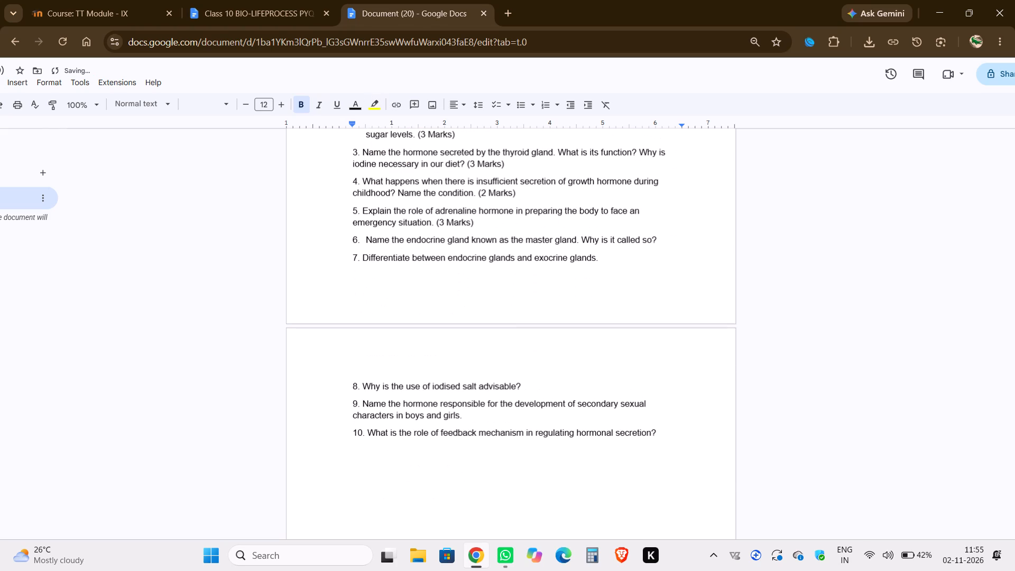
left_click(392, 301)
Insert an unnumbered line reading "Concept : Animal Hormones" directly above the "Page no 109-111" heading.
scroll(436, 357, "up", 1)
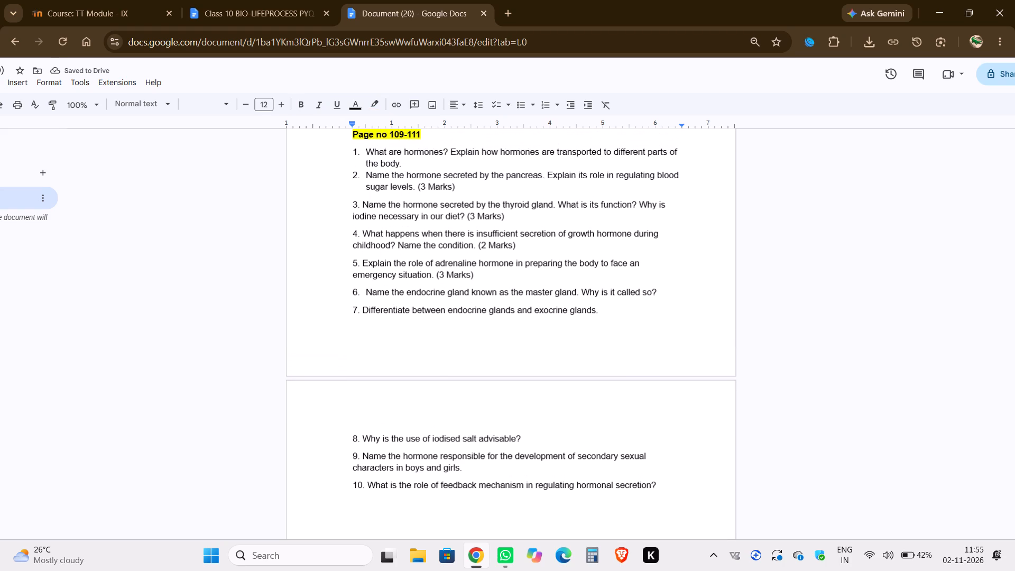
scroll(436, 357, "up", 2)
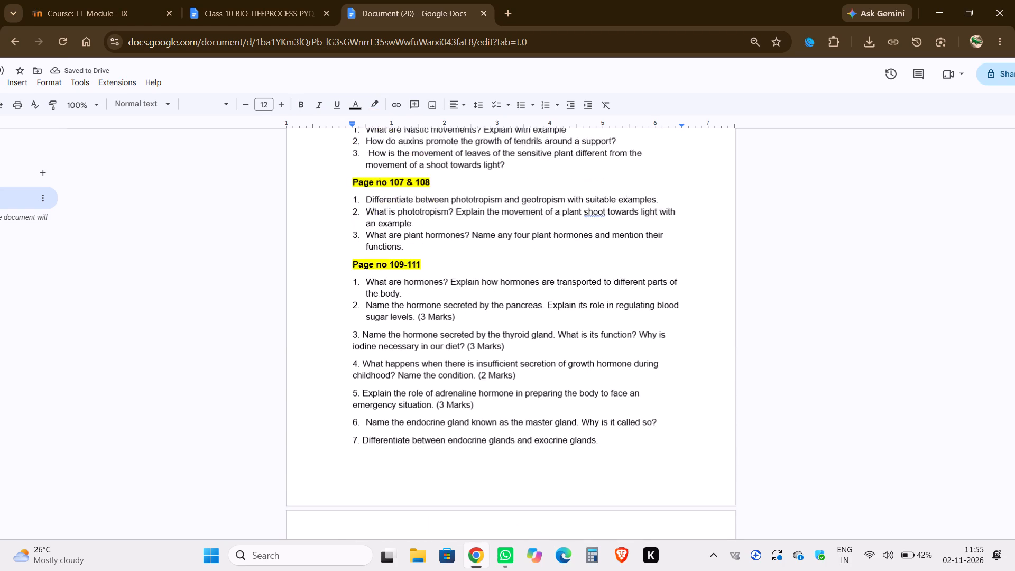
scroll(436, 357, "up", 1)
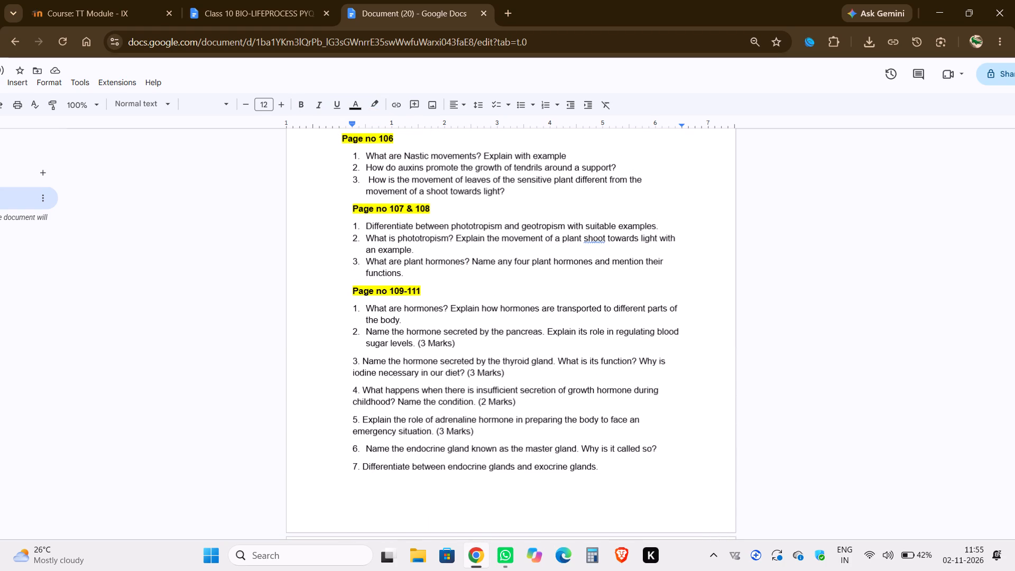
left_click(407, 271)
key("Return")
key("BackSpace")
key("BackSpace")
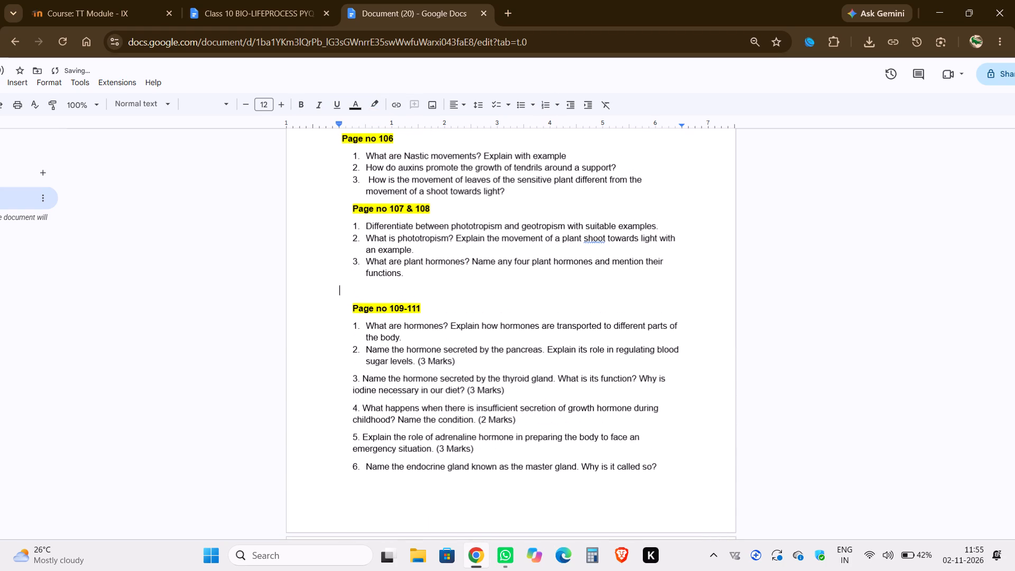
type("Concept :")
key("space")
type("Animal")
key("space")
type("Hormones")
Colour the "CONCEPT: COORDINATION IN PLANTS" heading text blue and highlight it in yellow.
scroll(421, 227, "up", 1)
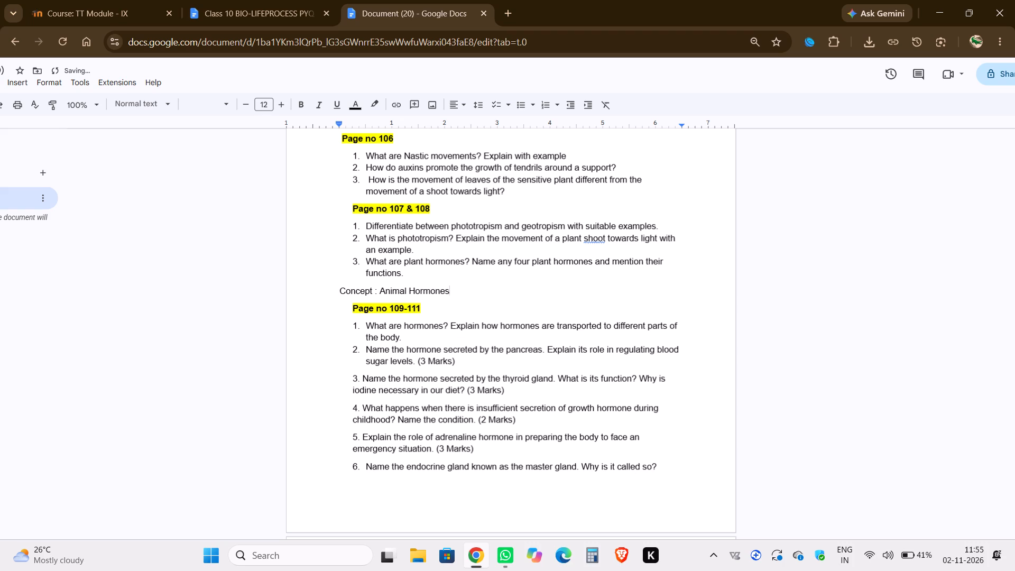
scroll(421, 227, "up", 9)
scroll(421, 227, "down", 1)
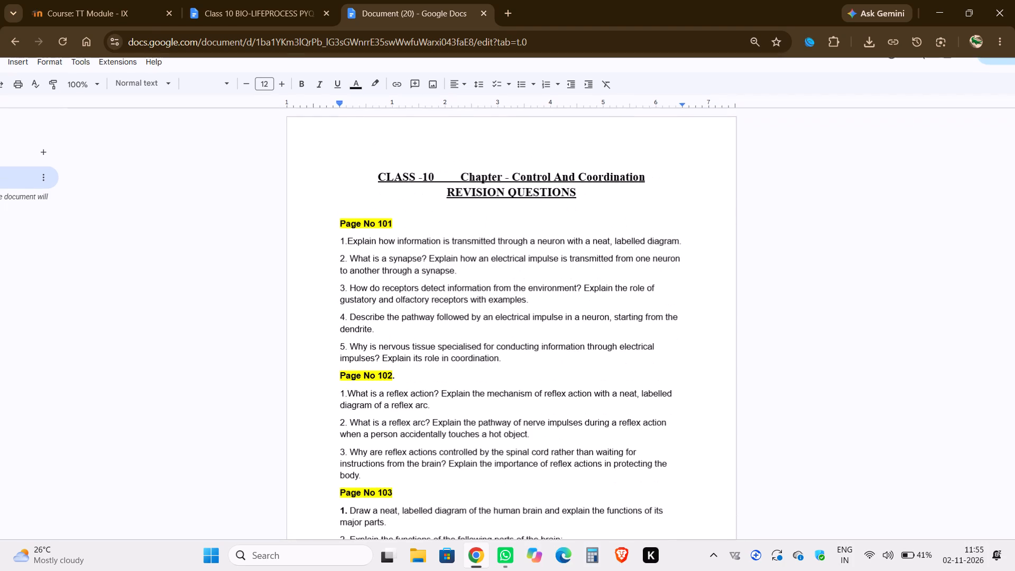
scroll(421, 227, "down", 1)
scroll(421, 227, "up", 3)
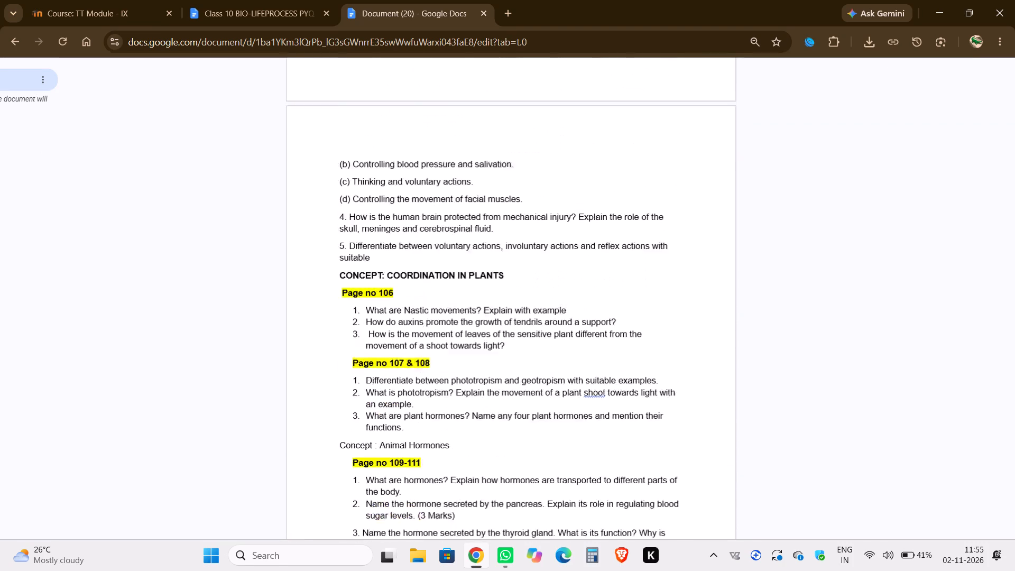
scroll(421, 227, "up", 2)
scroll(367, 321, "down", 1)
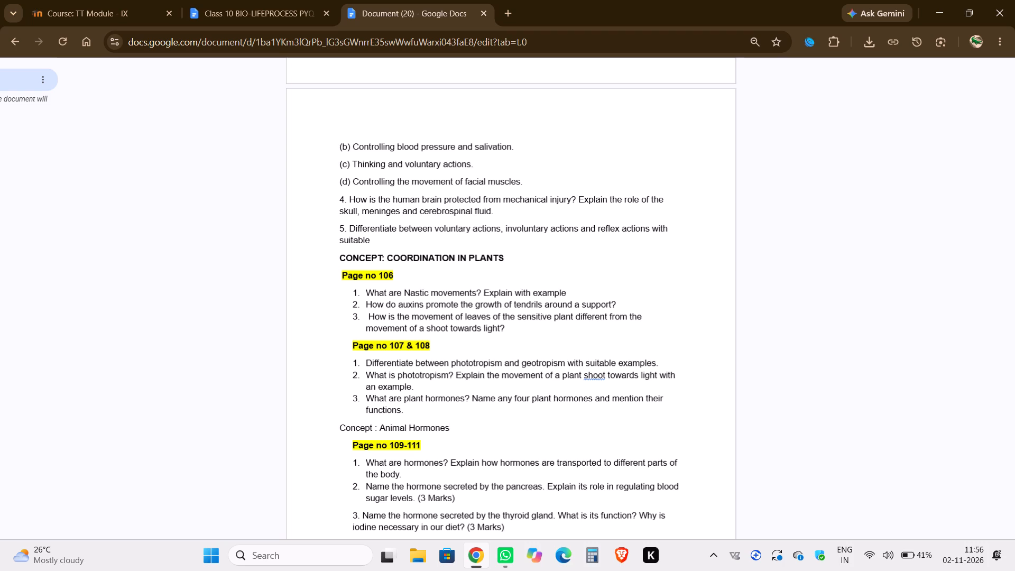
left_click_drag(339, 260, 503, 260)
scroll(503, 260, "up", 12)
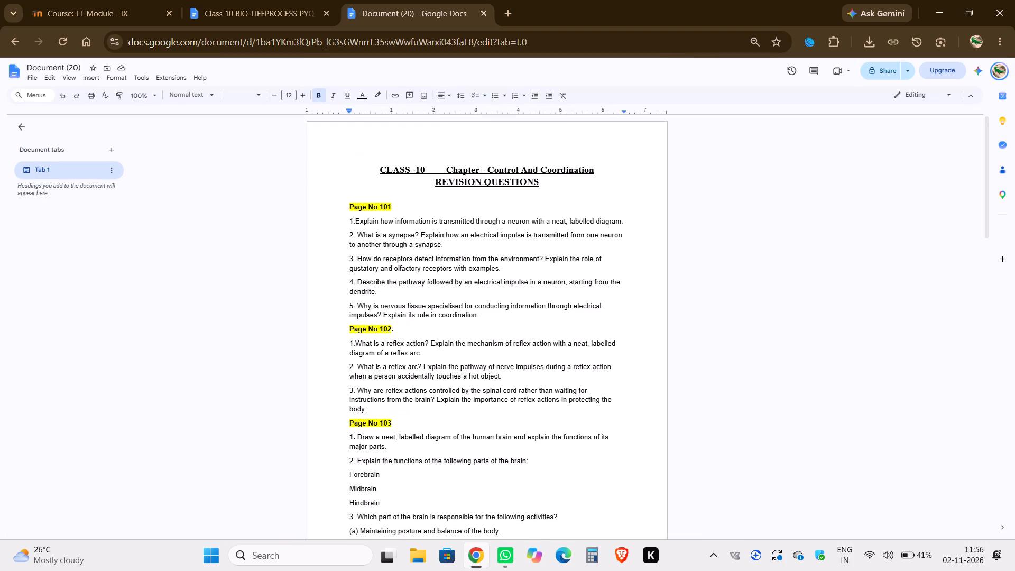
scroll(503, 260, "down", 5)
left_click(366, 94)
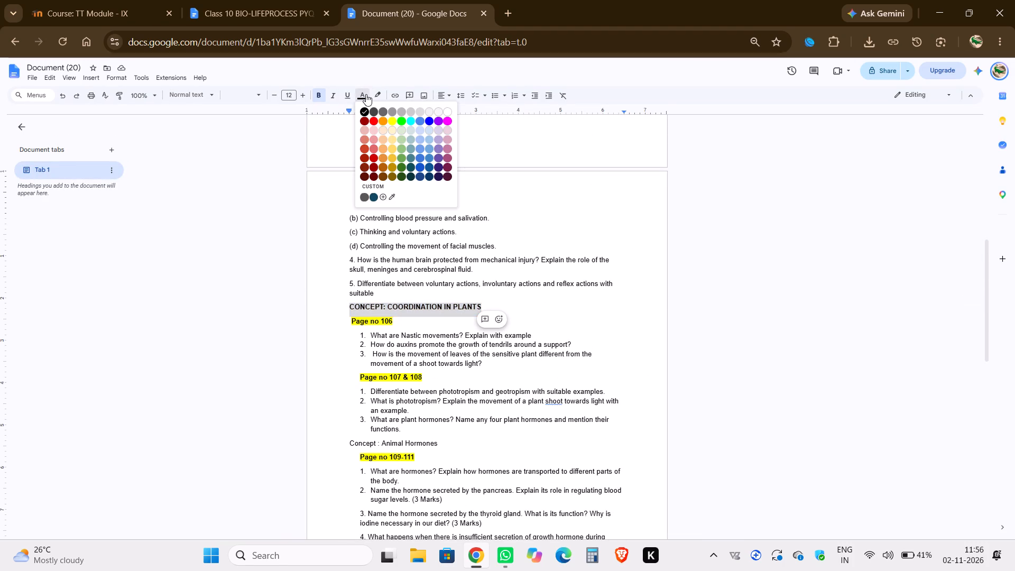
left_click(430, 121)
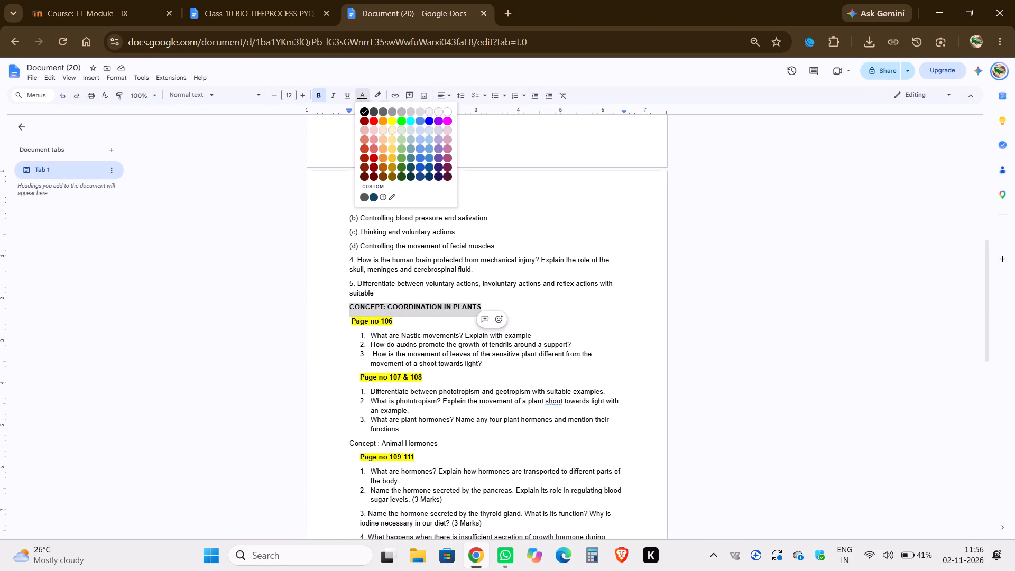
left_click(380, 92)
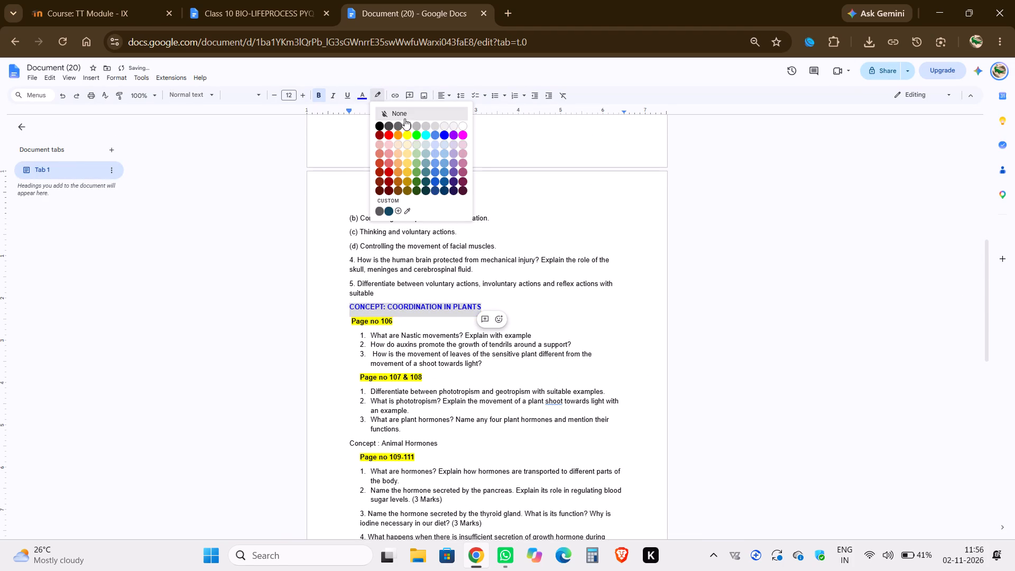
left_click(409, 136)
left_click(412, 278)
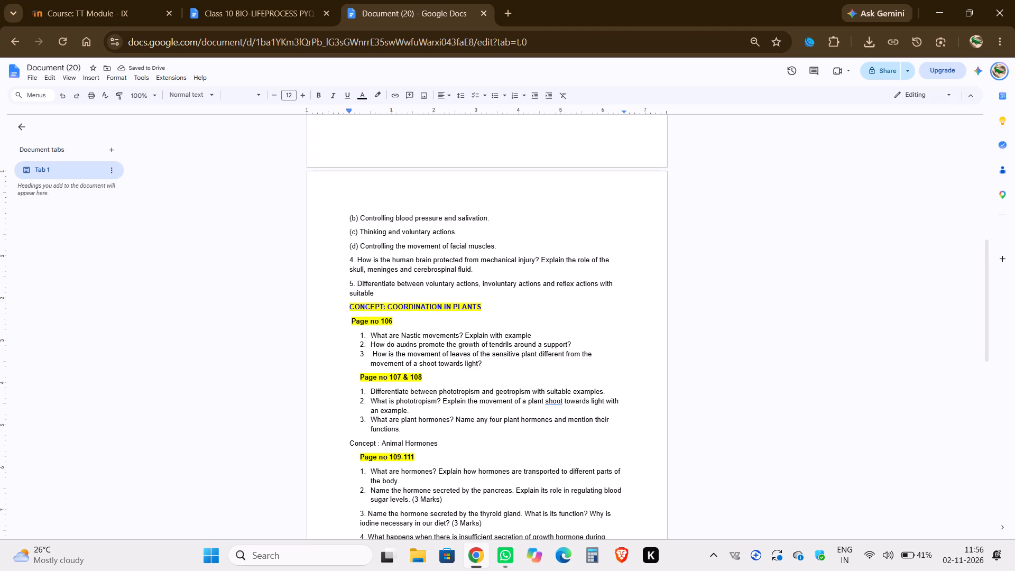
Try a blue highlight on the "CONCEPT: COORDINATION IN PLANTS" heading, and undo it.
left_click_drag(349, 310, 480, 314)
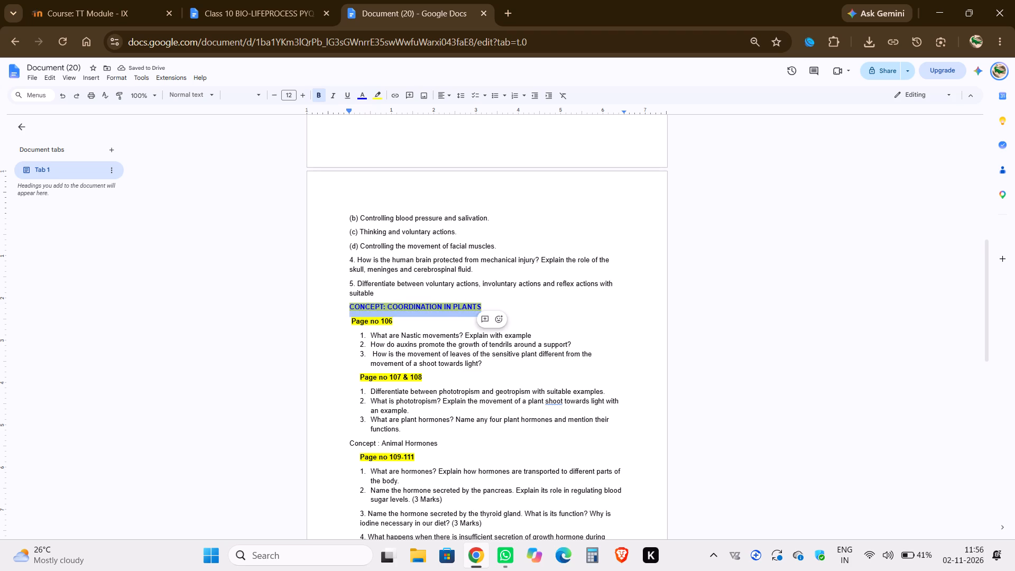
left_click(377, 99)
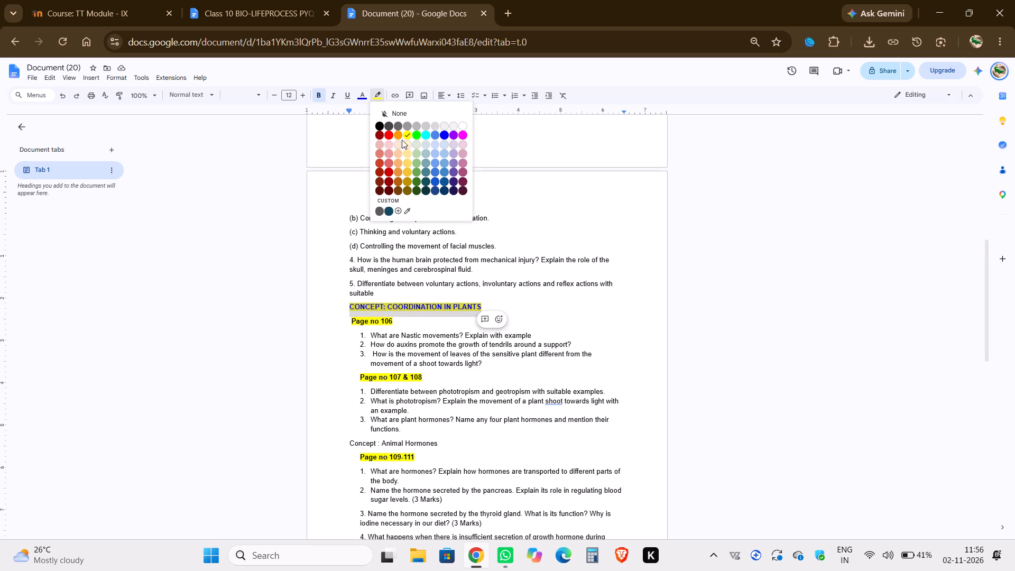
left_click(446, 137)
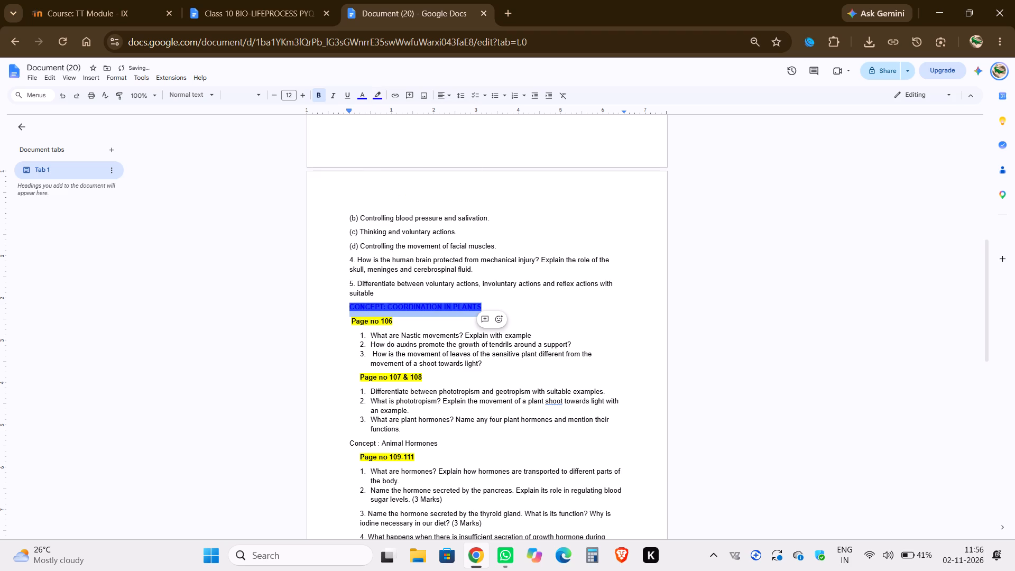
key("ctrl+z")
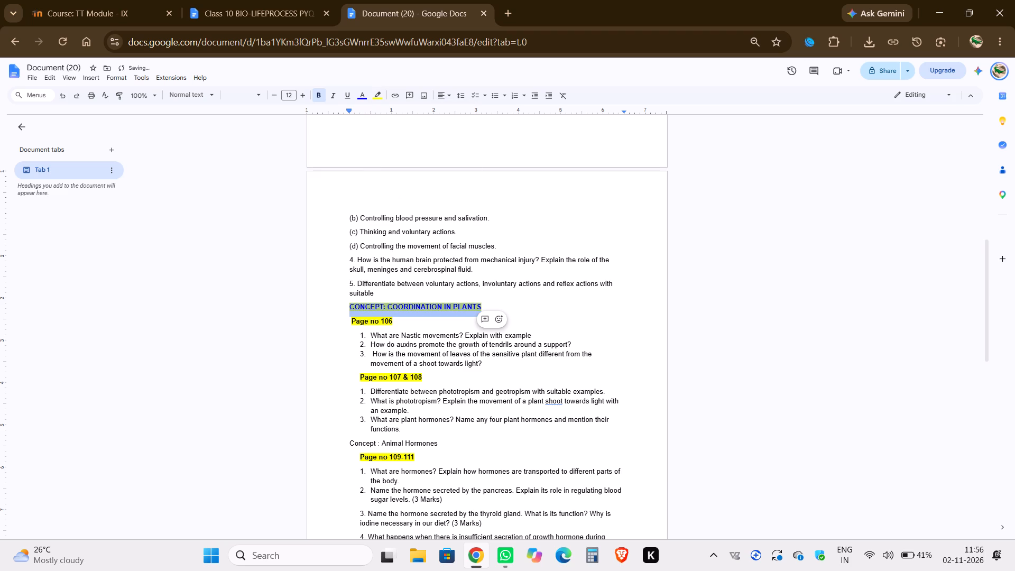
Undo the yellow highlight on the "CONCEPT: COORDINATION IN PLANTS" heading.
key("ctrl+z")
left_click(427, 406)
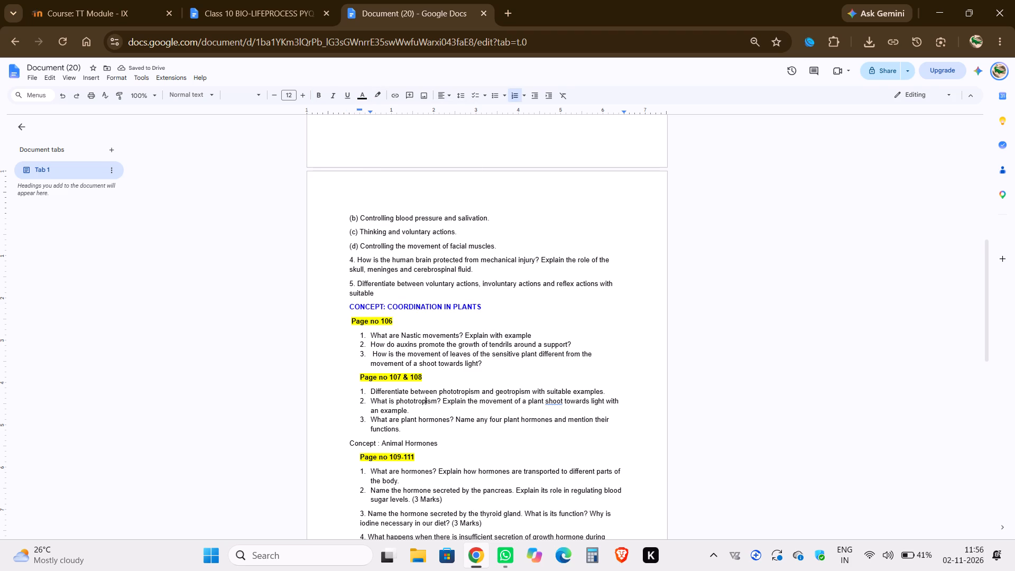
Make the "Concept : Animal Hormones" heading bold and colour its text blue.
scroll(390, 325, "down", 3)
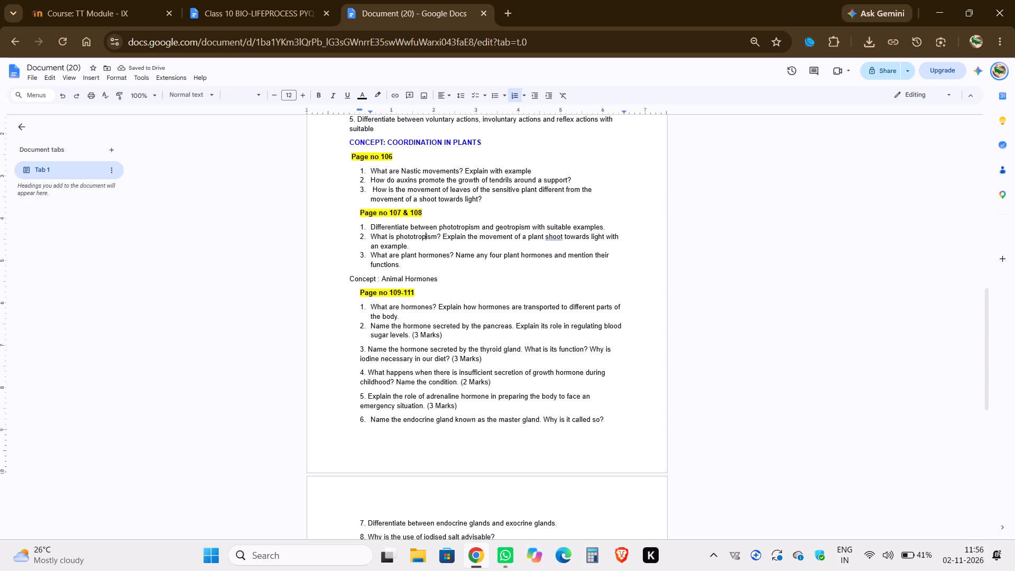
left_click_drag(351, 280, 437, 280)
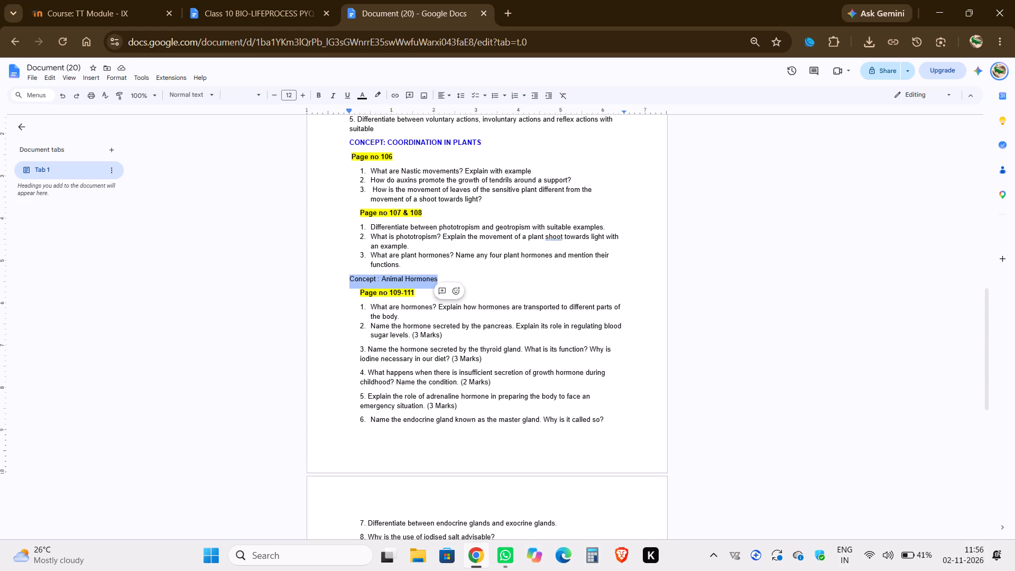
left_click(358, 141)
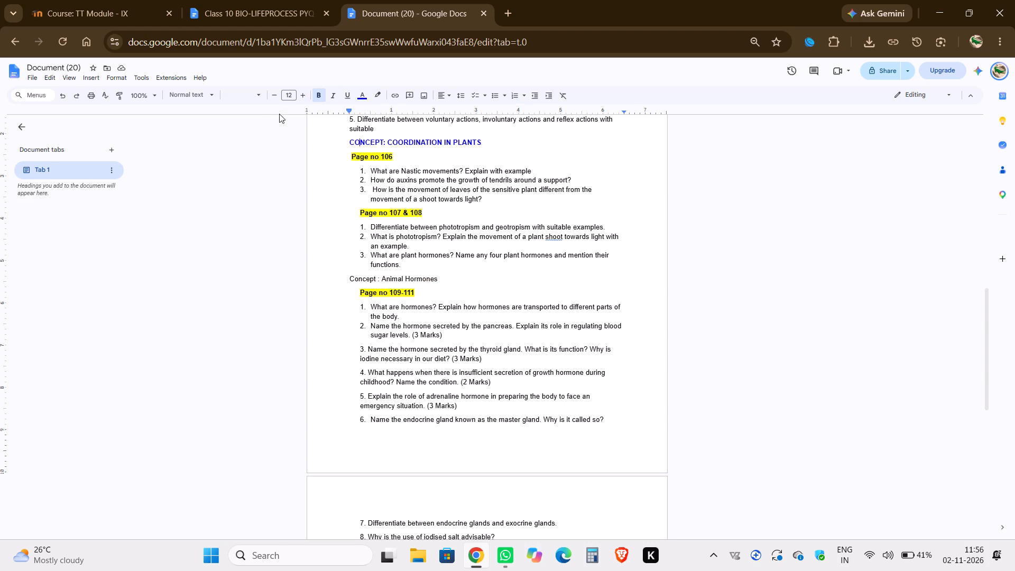
left_click_drag(352, 280, 434, 279)
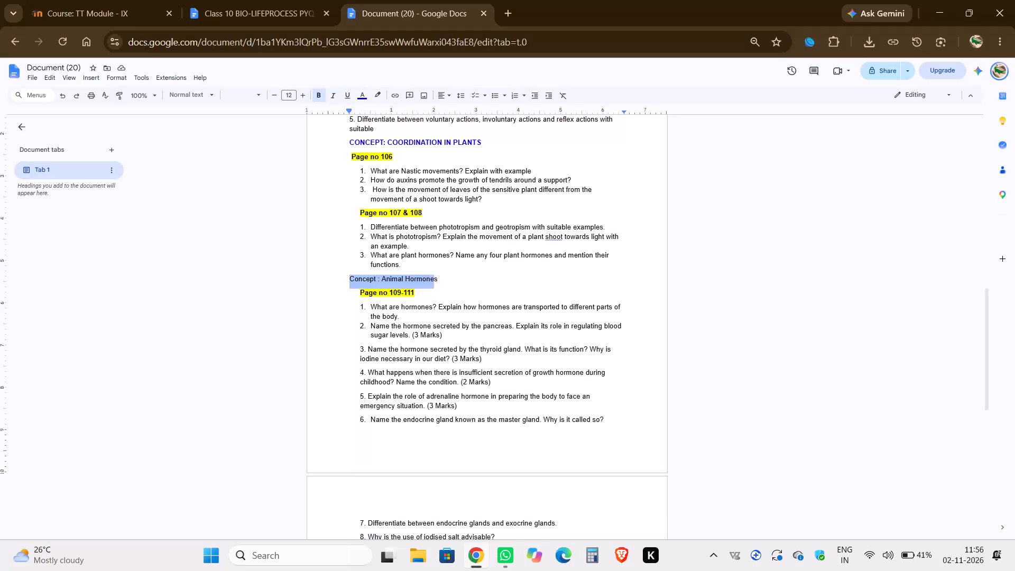
left_click_drag(434, 279, 438, 279)
key("ctrl+b")
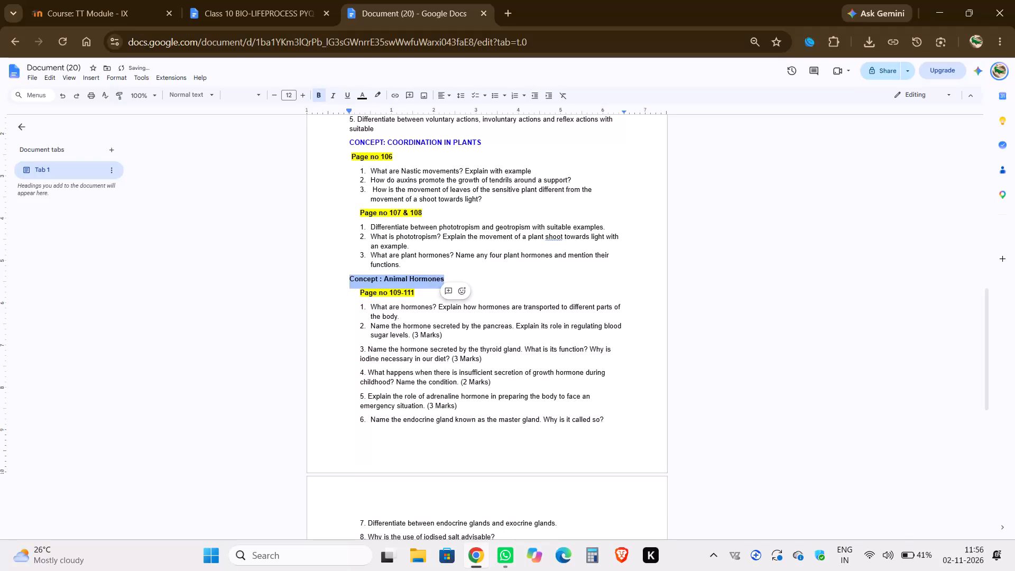
left_click(365, 96)
left_click(429, 122)
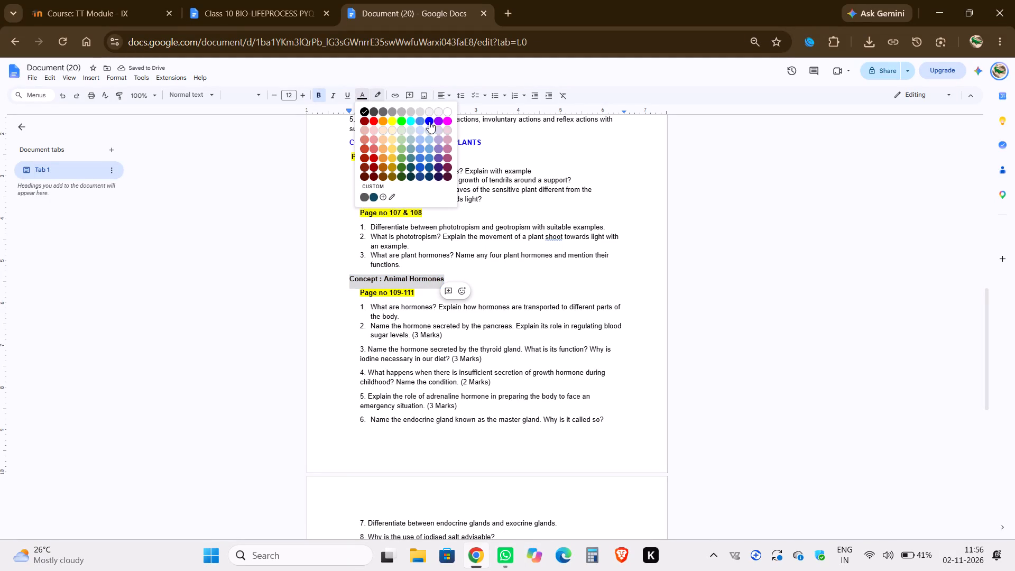
left_click(503, 383)
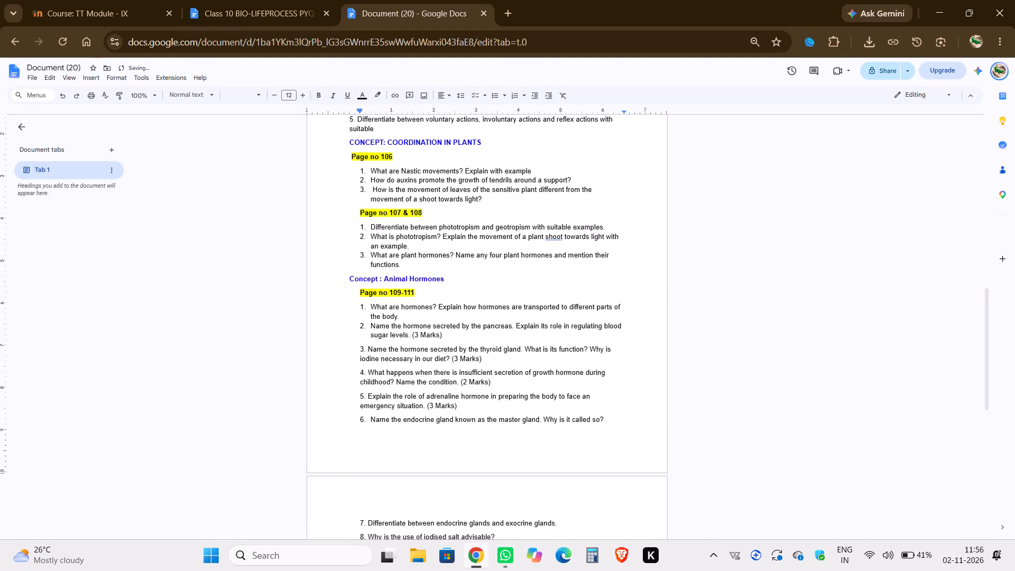
Set the font size of the "Concept : Animal Hormones" heading to 13.
left_click_drag(343, 276, 442, 276)
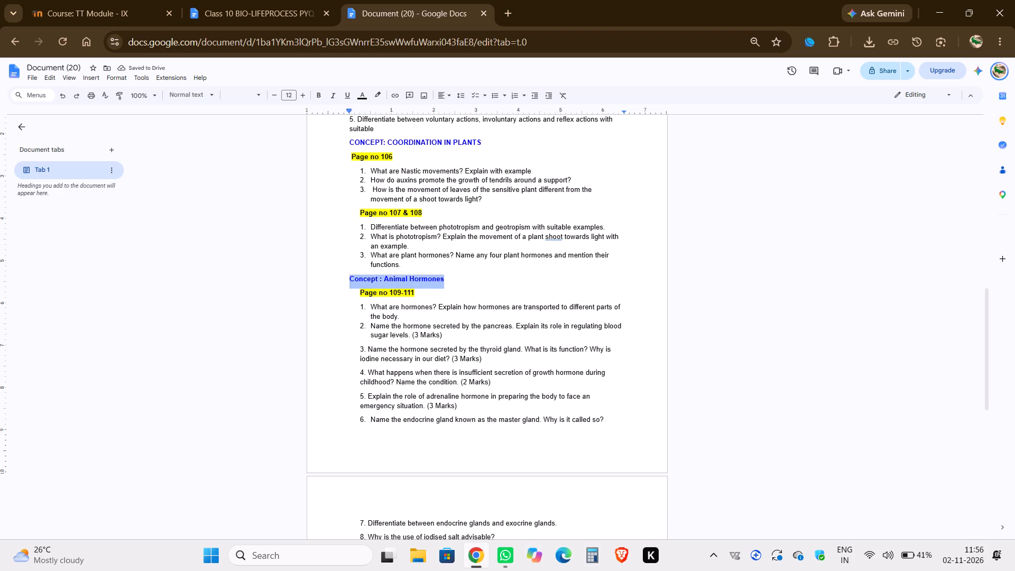
left_click_drag(442, 276, 446, 276)
left_click(299, 96)
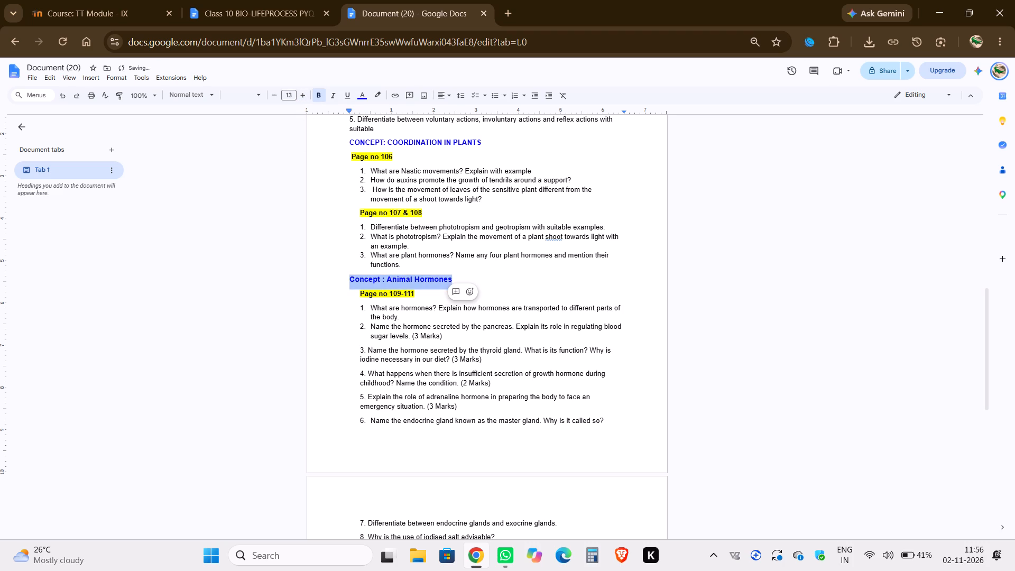
left_click(376, 315)
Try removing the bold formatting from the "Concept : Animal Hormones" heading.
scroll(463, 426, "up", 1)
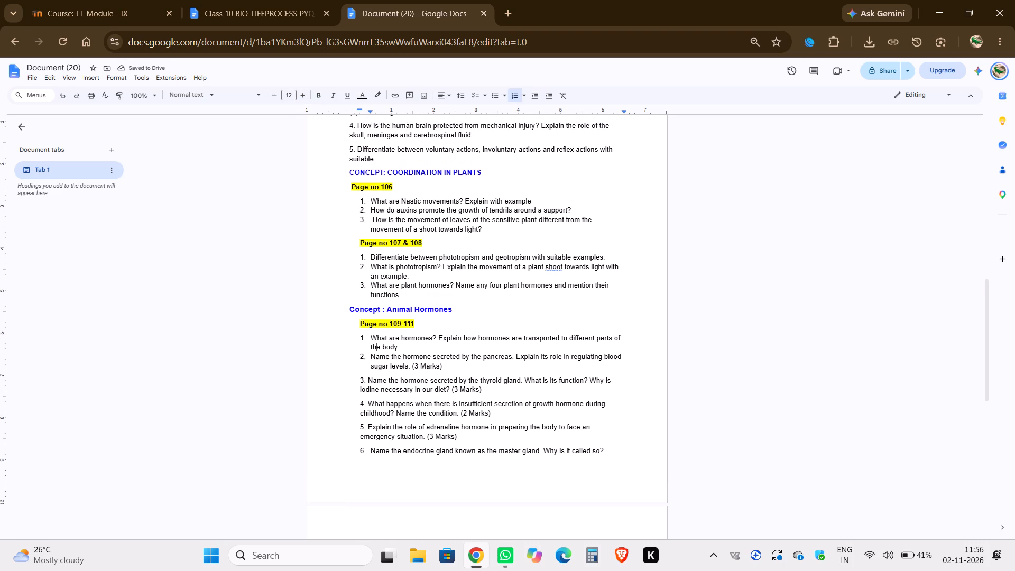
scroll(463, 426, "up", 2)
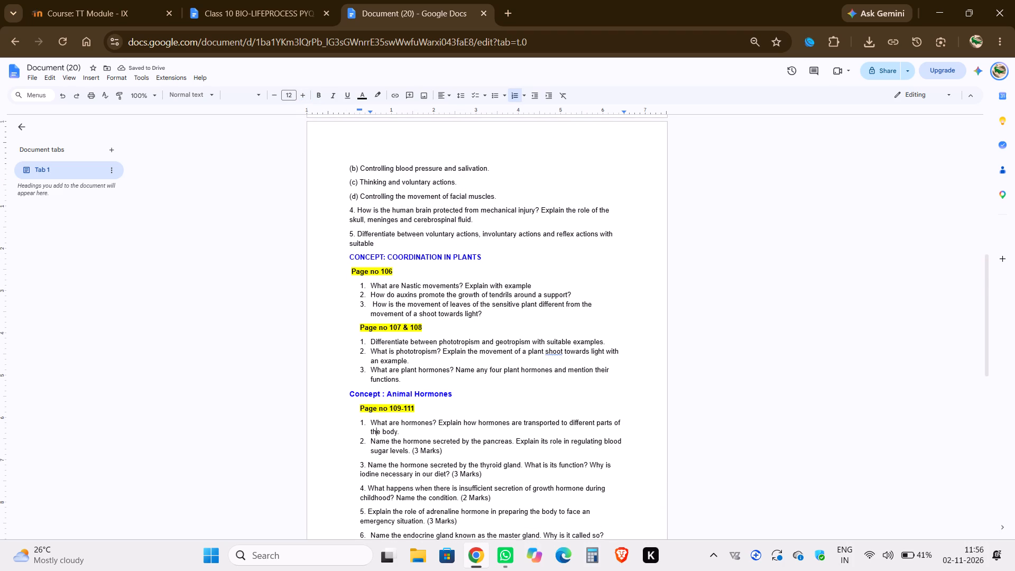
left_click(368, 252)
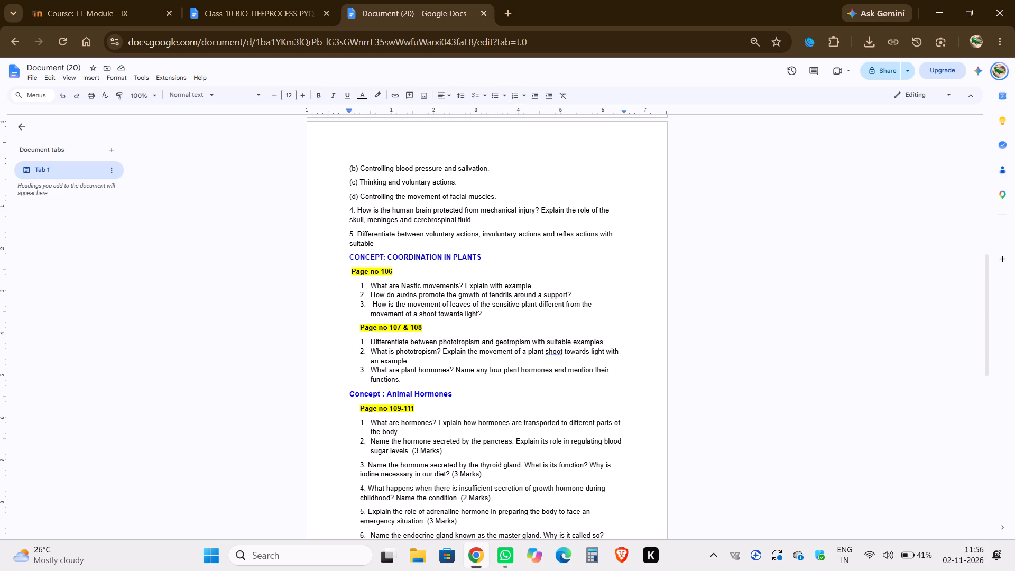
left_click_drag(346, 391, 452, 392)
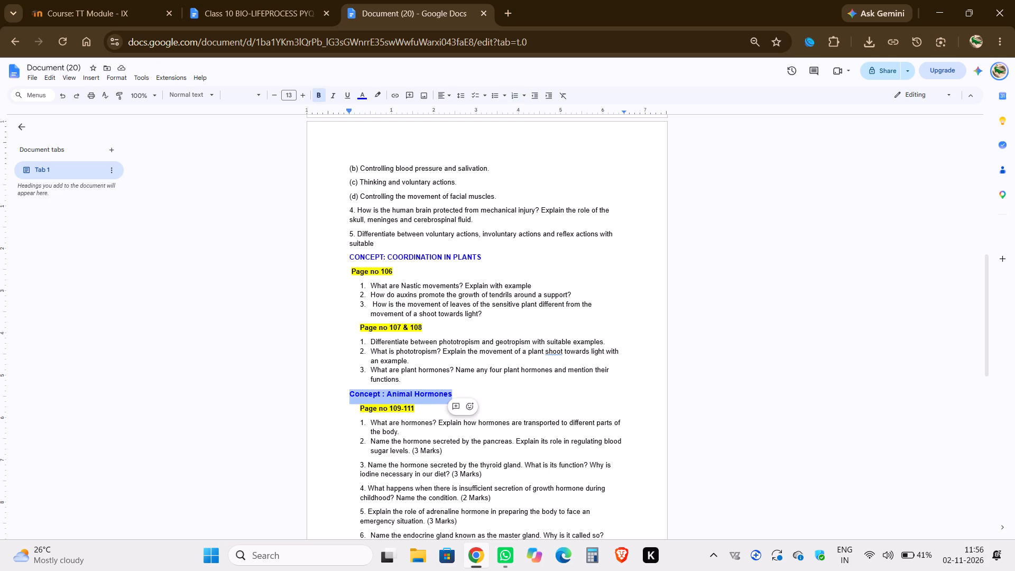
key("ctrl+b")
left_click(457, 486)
Check the font of the "CONCEPT: COORDINATION IN PLANTS" heading.
left_click(377, 255)
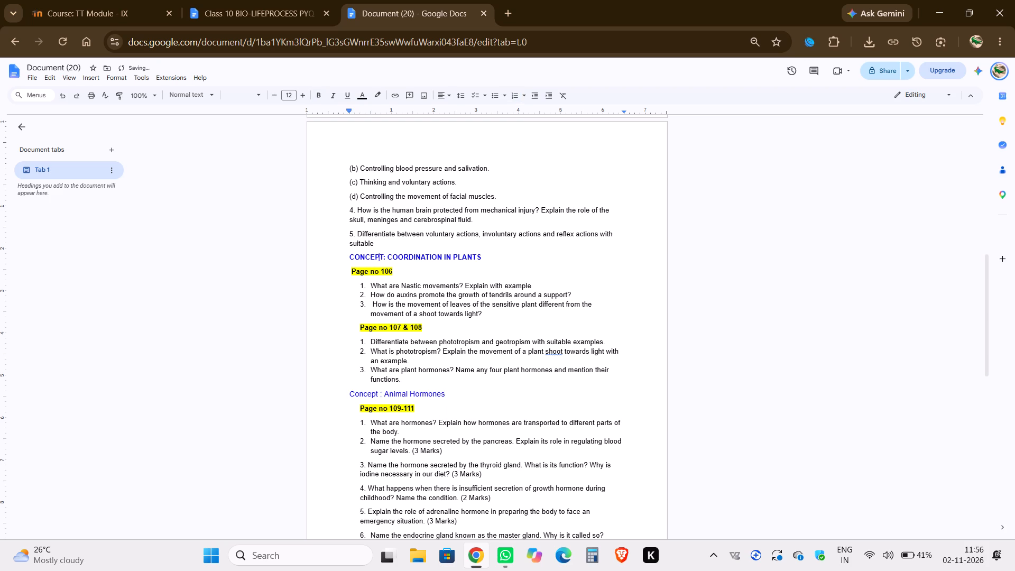
left_click(248, 99)
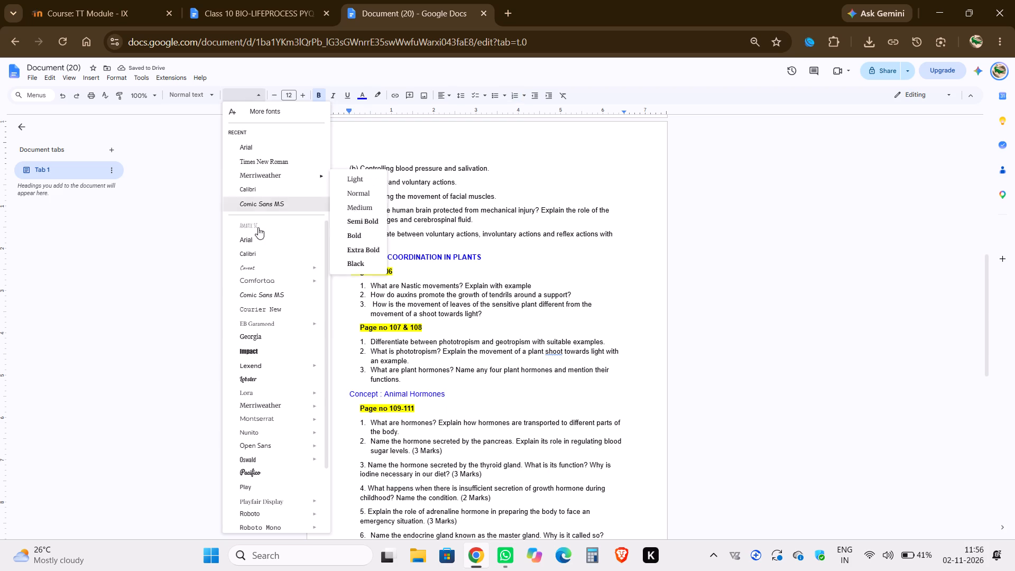
left_click(439, 314)
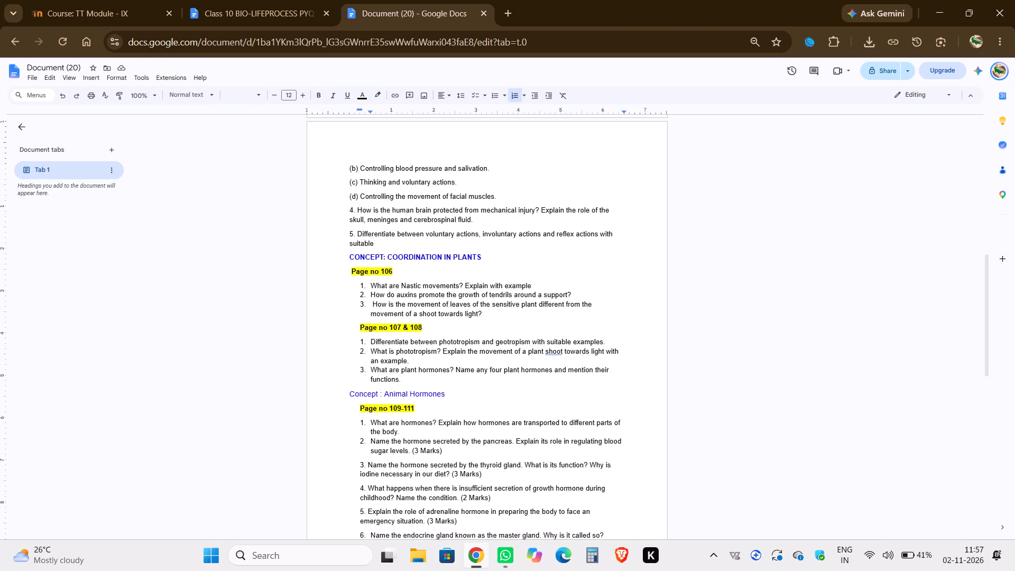
left_click(489, 253)
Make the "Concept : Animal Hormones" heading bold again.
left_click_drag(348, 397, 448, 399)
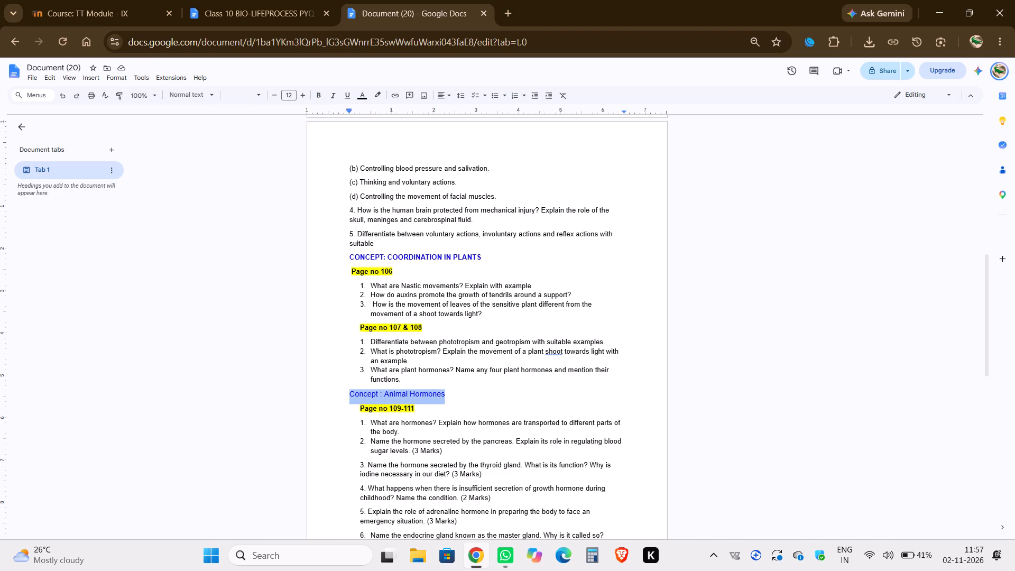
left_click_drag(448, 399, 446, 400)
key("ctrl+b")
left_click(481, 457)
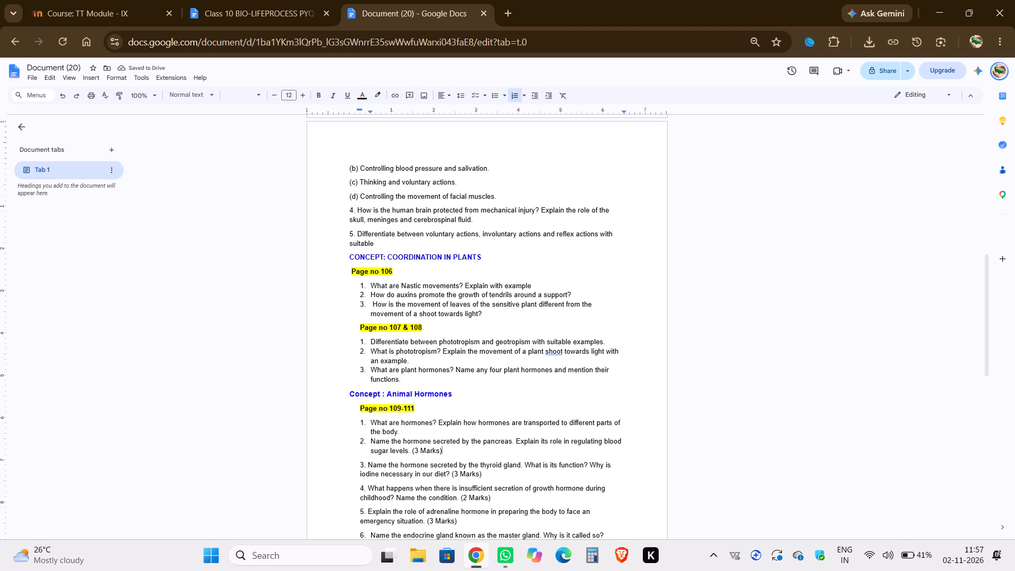
Insert a line reading "Concept : Nervous System" between the document title and the "Page No 101" heading.
scroll(354, 411, "up", 1)
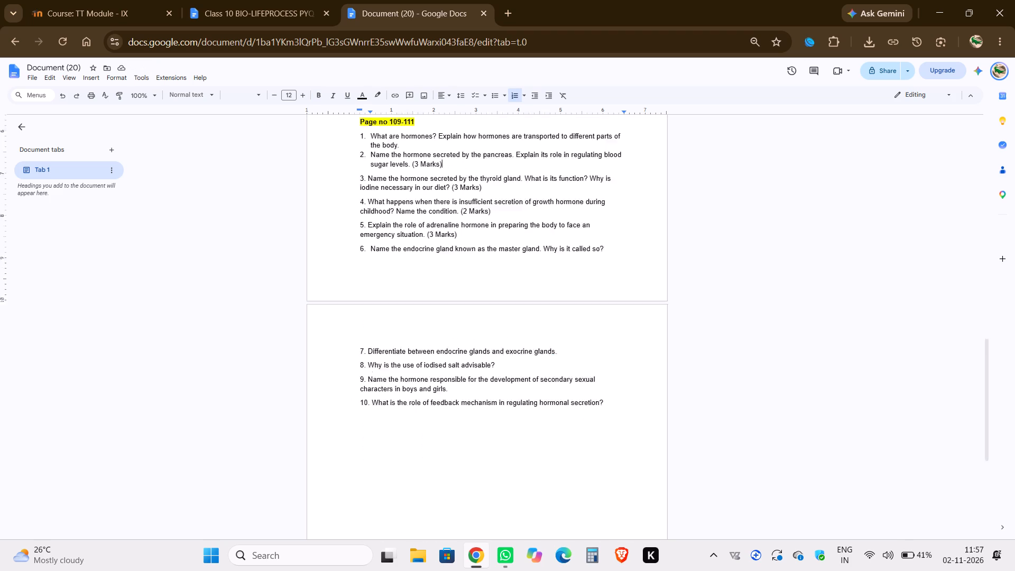
scroll(354, 411, "up", 2)
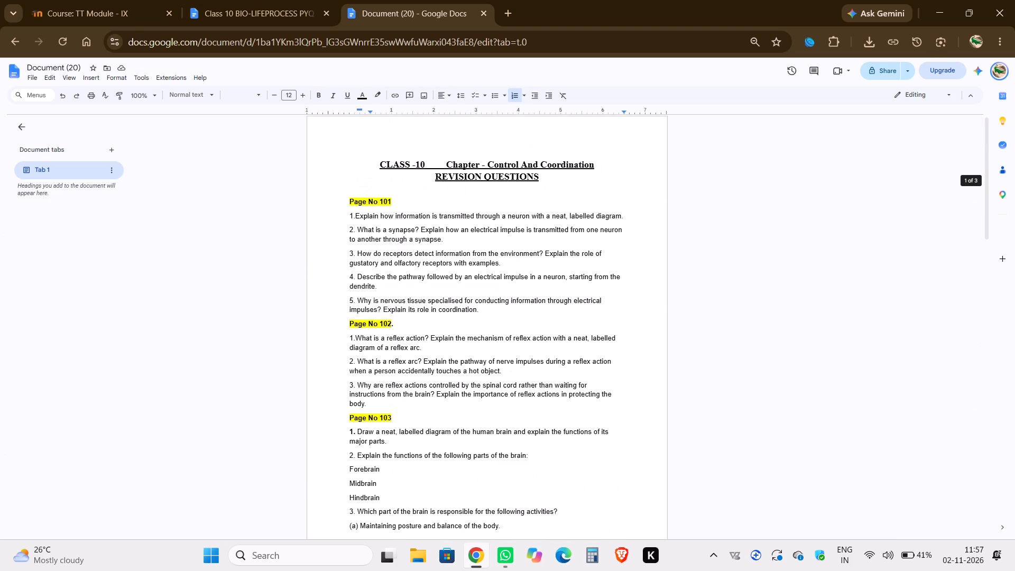
scroll(354, 411, "up", 1)
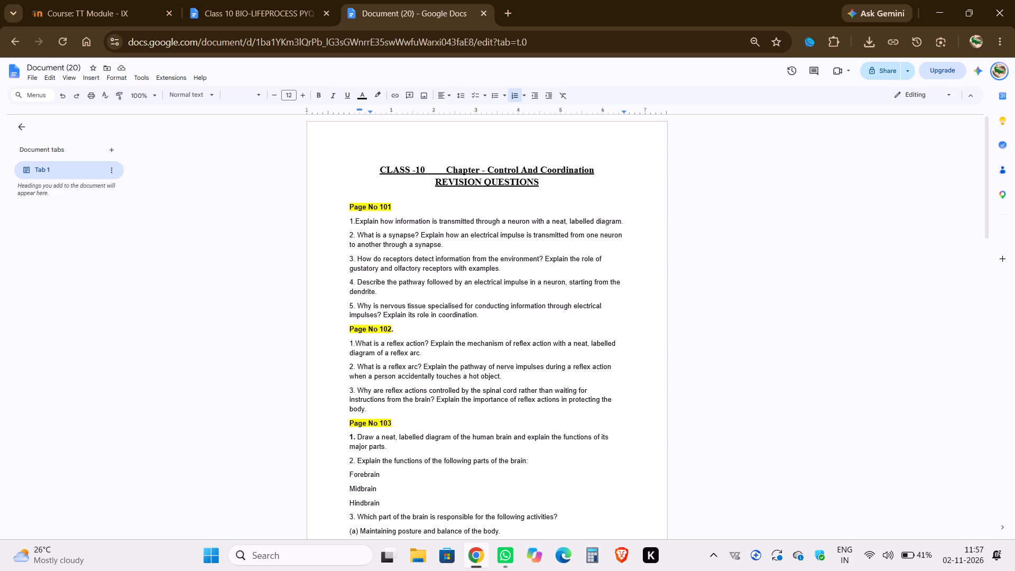
left_click(550, 186)
key("Return")
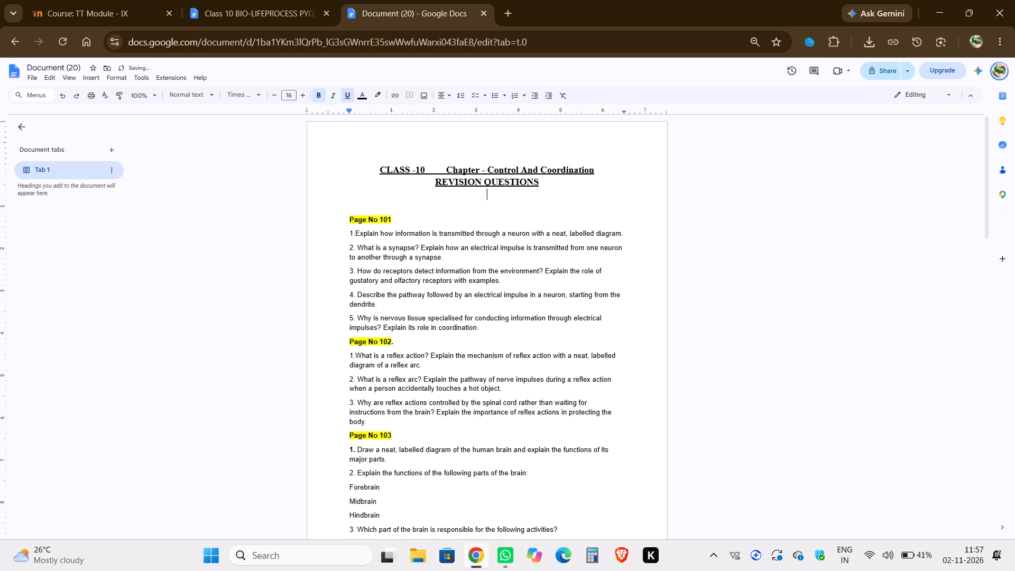
left_click(354, 215)
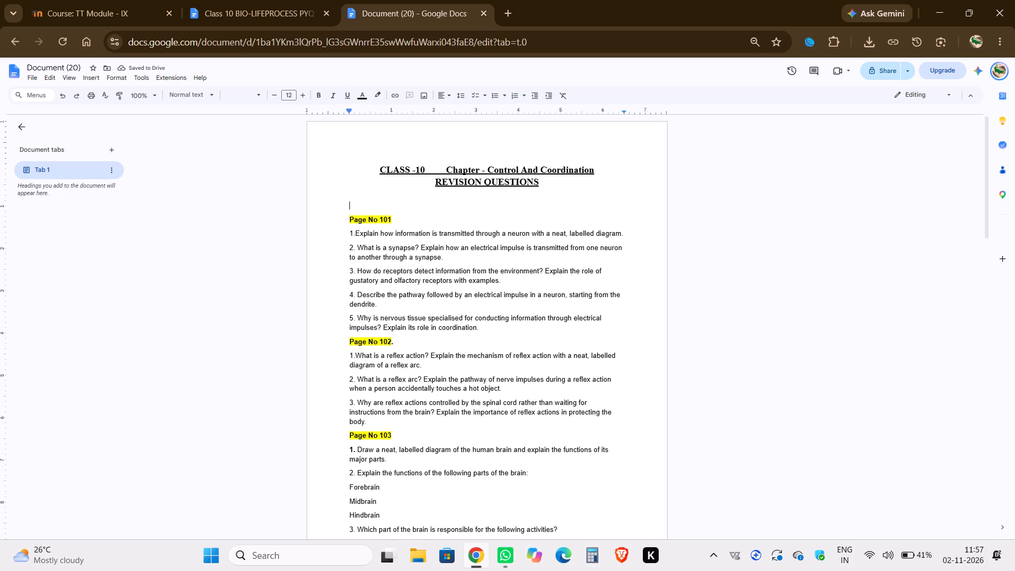
type("Concept : Nerb")
key("BackSpace")
type("vous System")
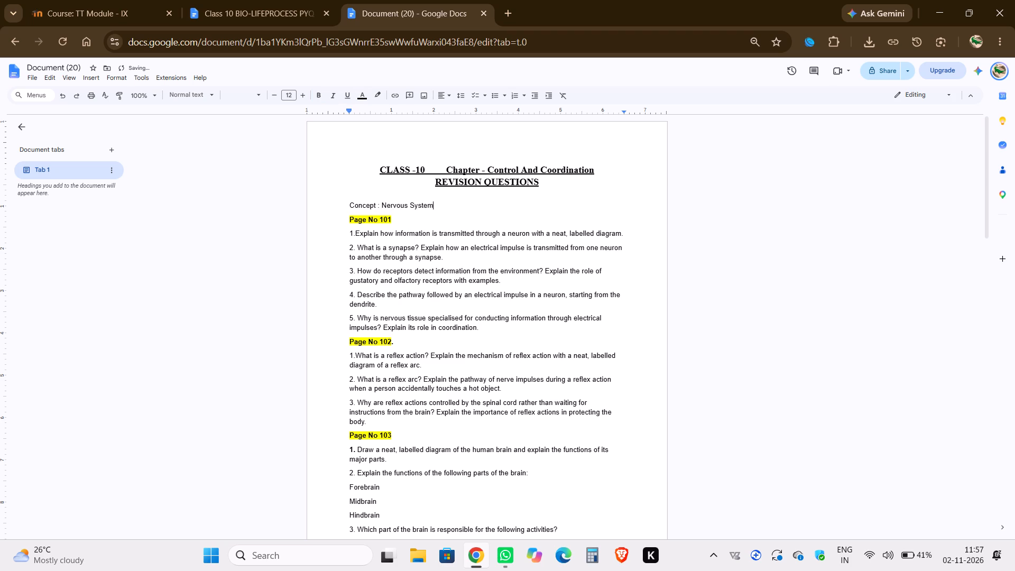
Insert a blank line and a line reading "Concept : Reflex Action" directly above the "Page No 102" heading.
left_click(376, 425)
left_click(500, 326)
key("Return")
key("Return")
type("Concept :")
key("space")
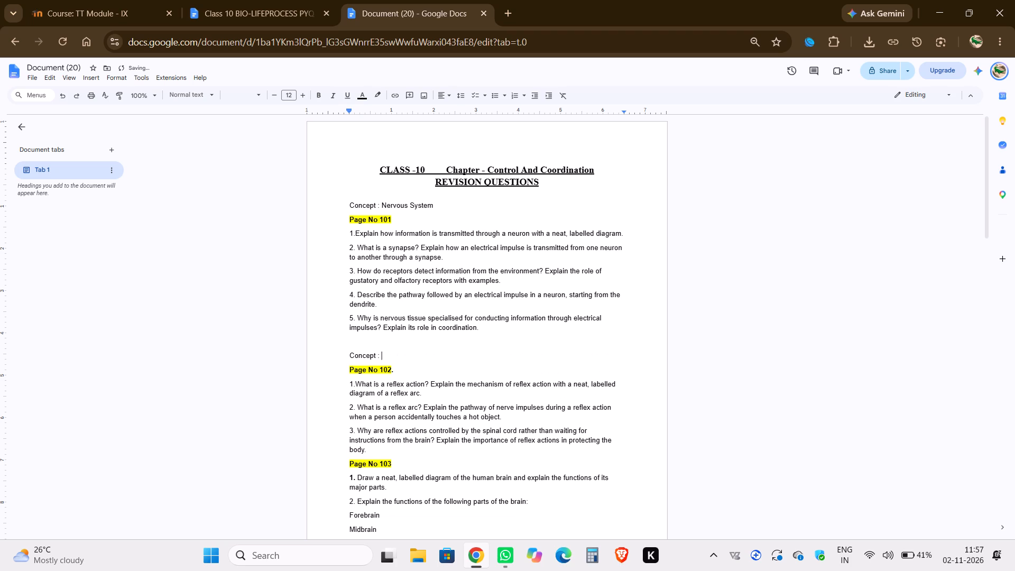
type("Reflex Action")
Insert a blank line and a line reading "Concept : Structure of Brain" directly above the "Page No 103" heading.
scroll(564, 362, "down", 2)
scroll(384, 350, "down", 1)
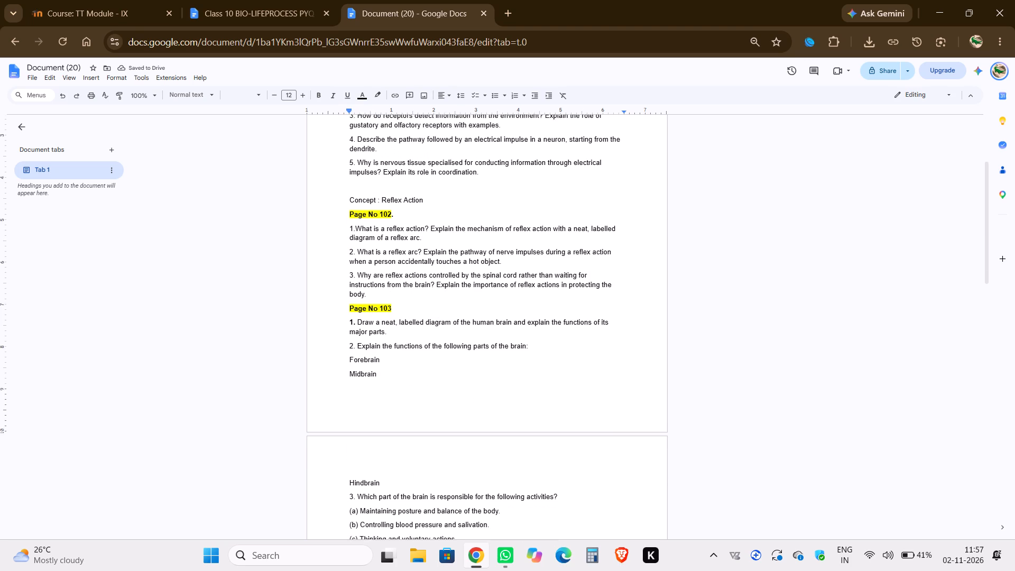
scroll(384, 350, "down", 1)
left_click(373, 295)
key("Return")
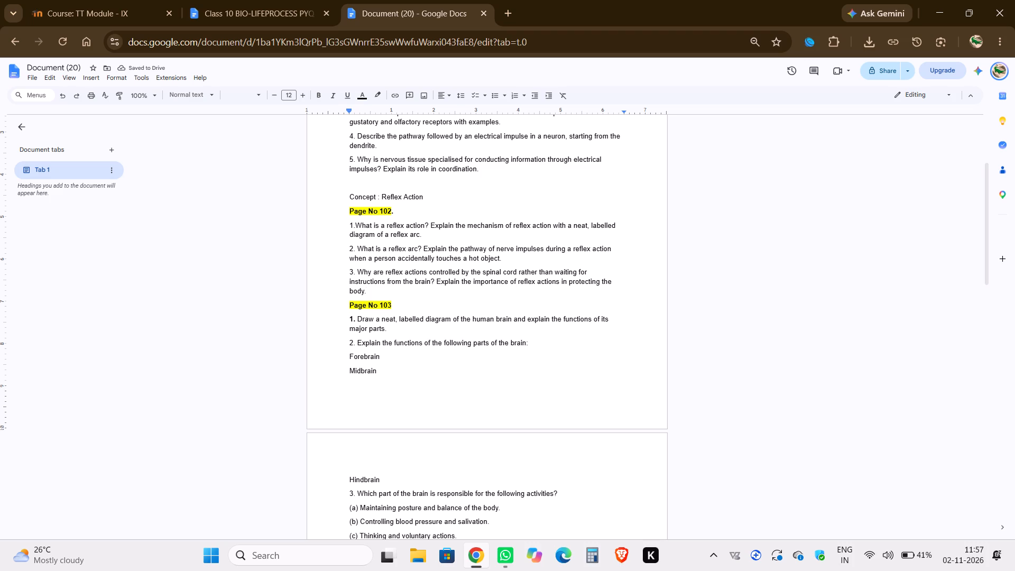
key("Return")
type("Concept : Structure of Brain")
Delete the blank lines above the "Concept : Structure of Brain" and "Concept : Reflex Action" lines.
scroll(452, 331, "down", 1)
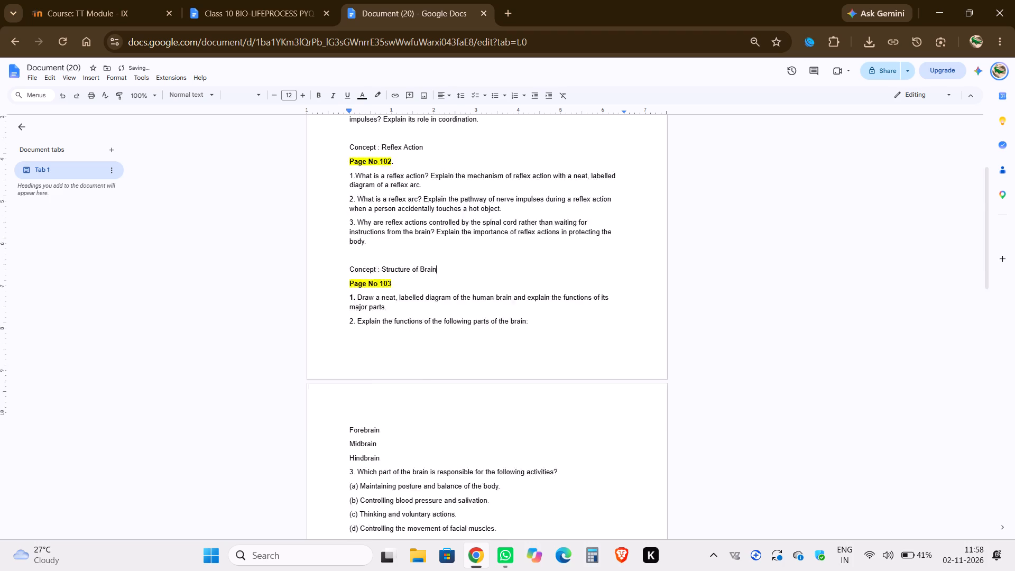
scroll(452, 331, "down", 2)
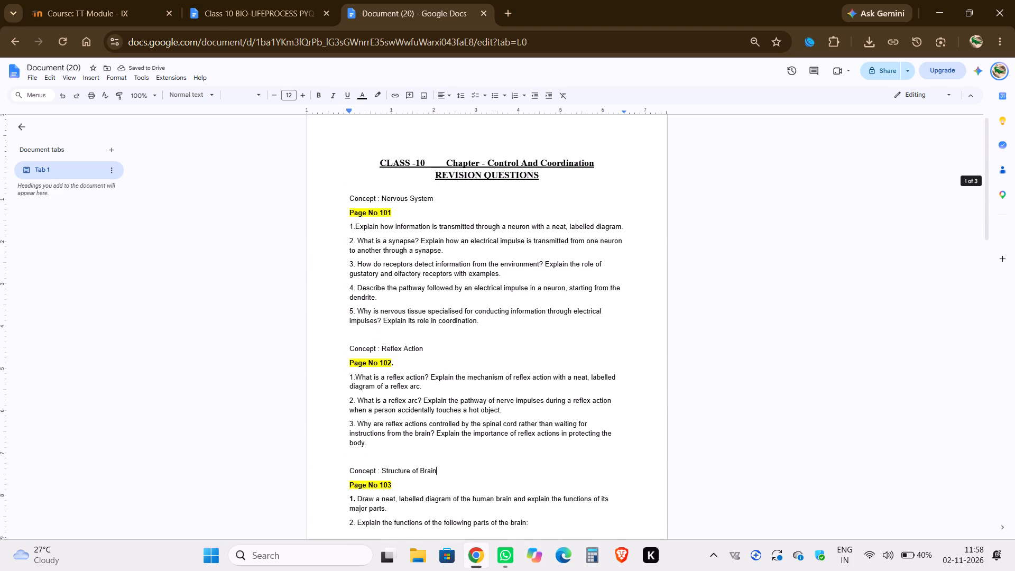
left_click(367, 455)
key("BackSpace")
left_click(365, 332)
key("BackSpace")
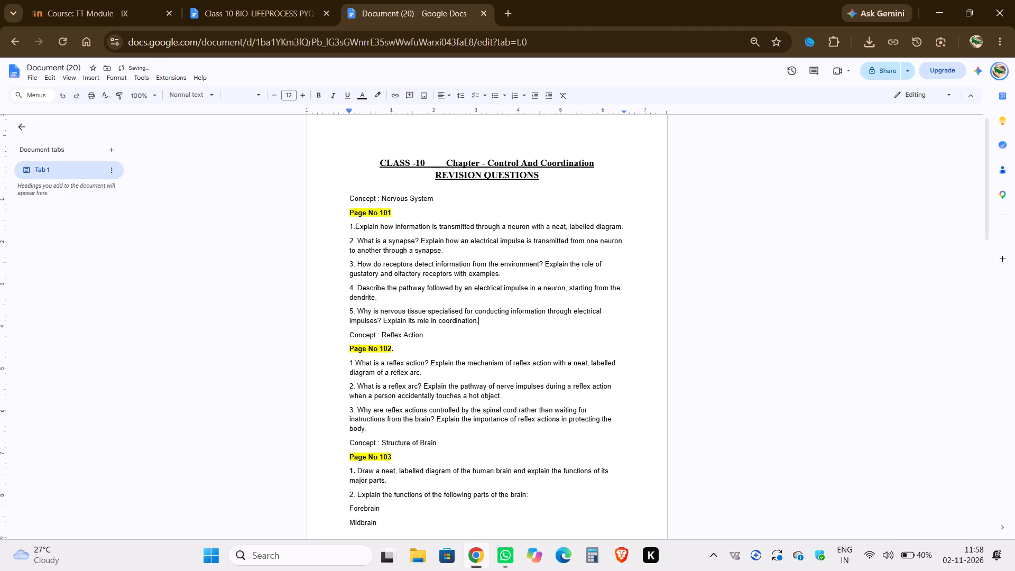
Make the "Concept : Nervous System" line bold and blue.
left_click_drag(347, 197, 439, 198)
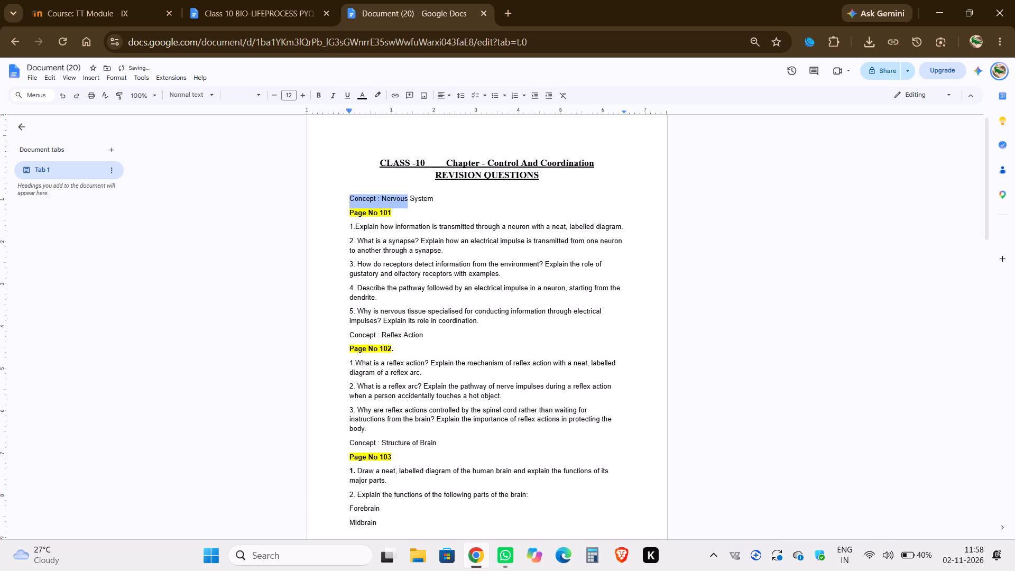
left_click_drag(439, 198, 435, 203)
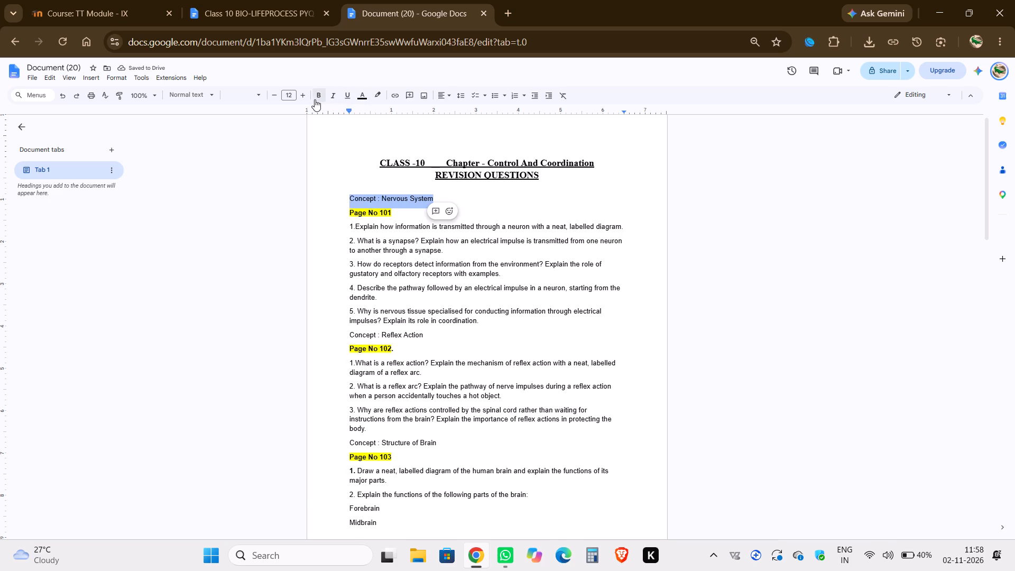
left_click(313, 99)
left_click(367, 97)
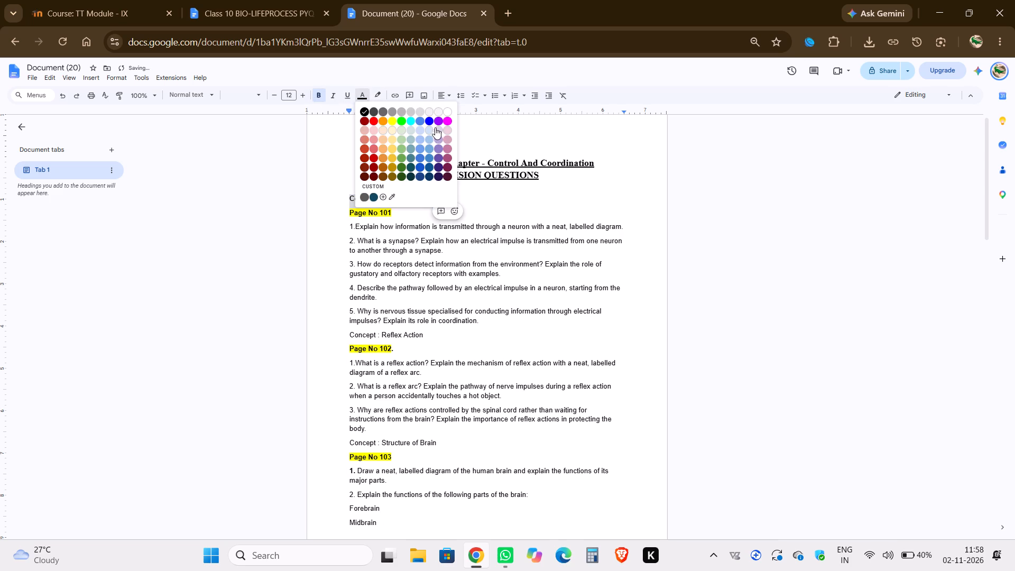
left_click(426, 121)
Make the "Concept : Reflex Action" line blue and bold.
left_click_drag(349, 335, 423, 336)
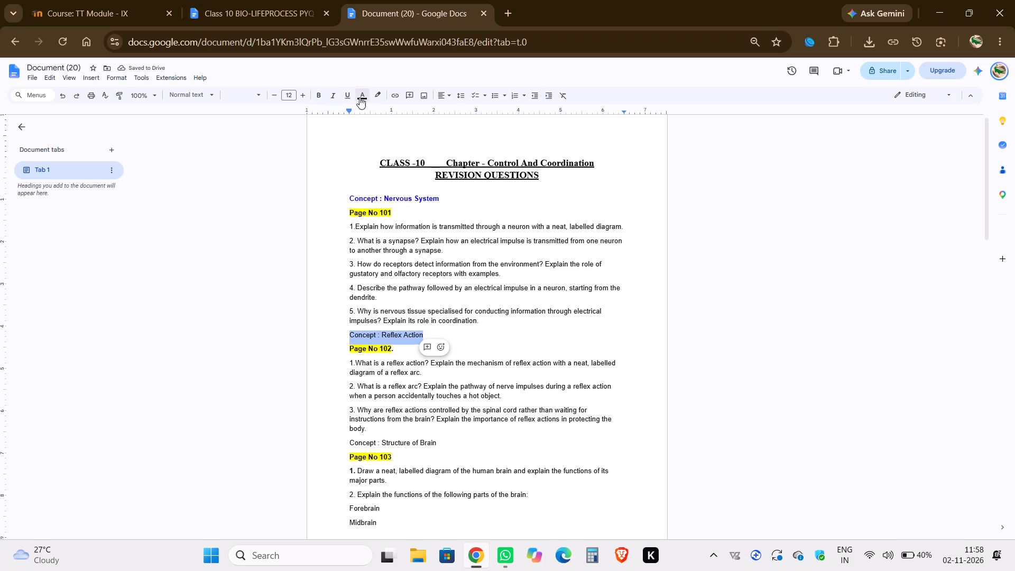
left_click(360, 97)
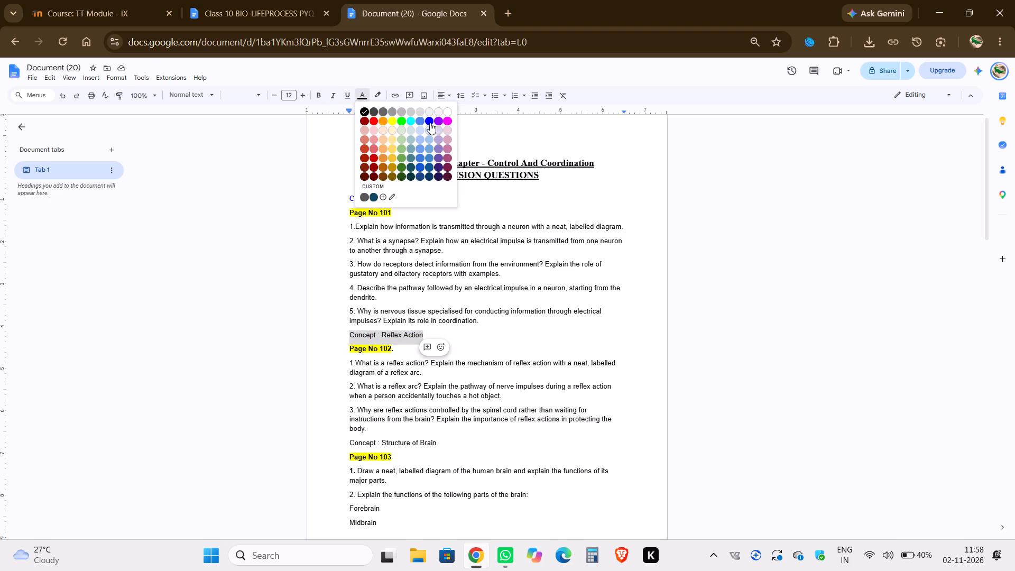
left_click(430, 123)
left_click(324, 95)
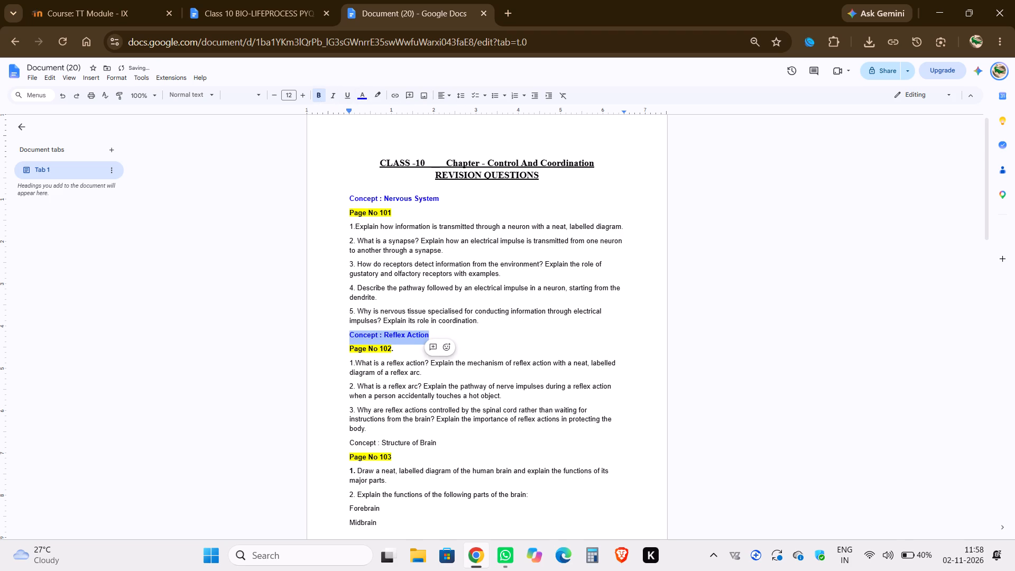
Increase the font size of the "Concept : Nervous System" and "Concept : Reflex Action" headings to 14.
left_click_drag(347, 198, 441, 199)
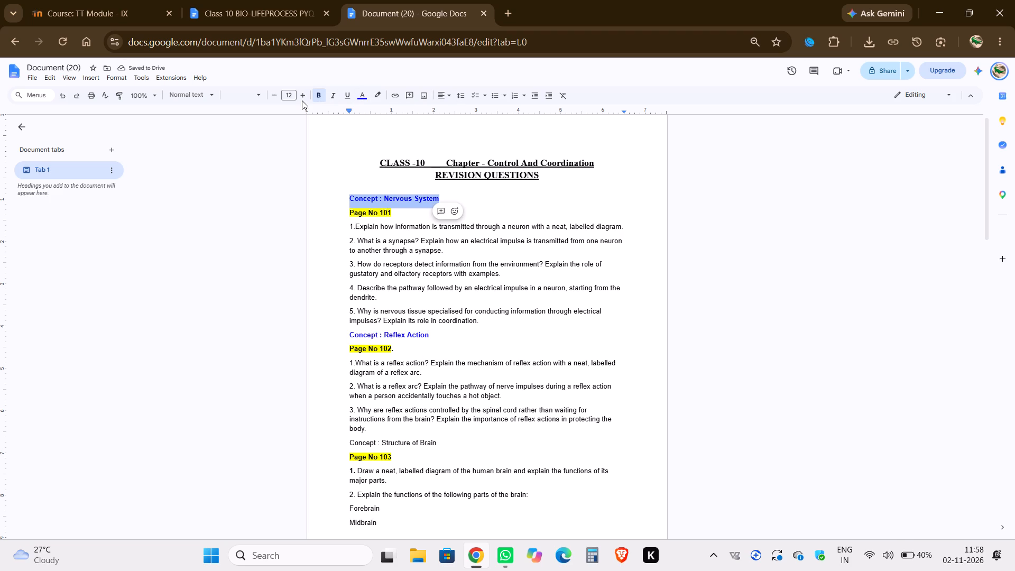
left_click(302, 100)
double_click(302, 97)
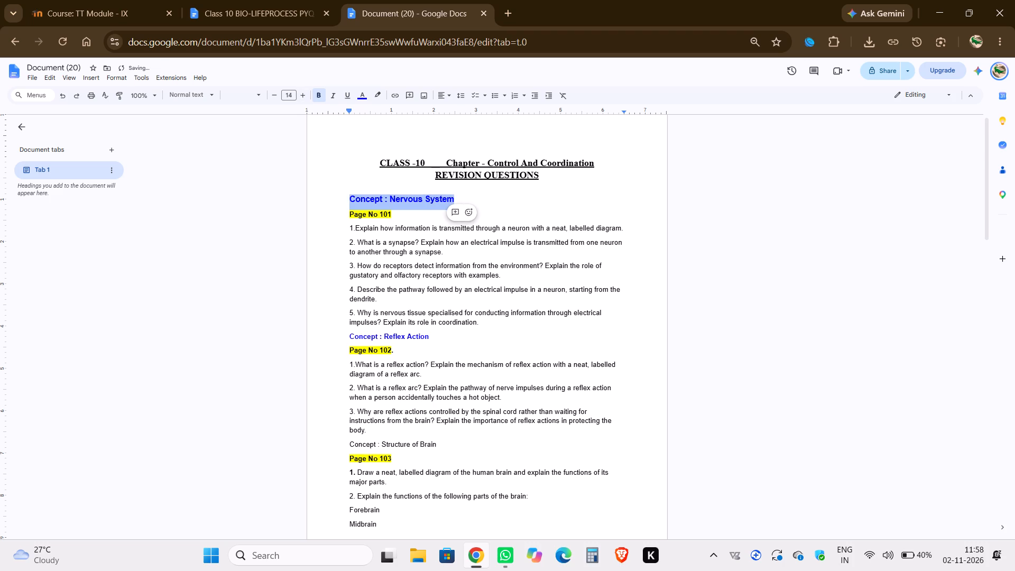
left_click_drag(349, 335, 429, 334)
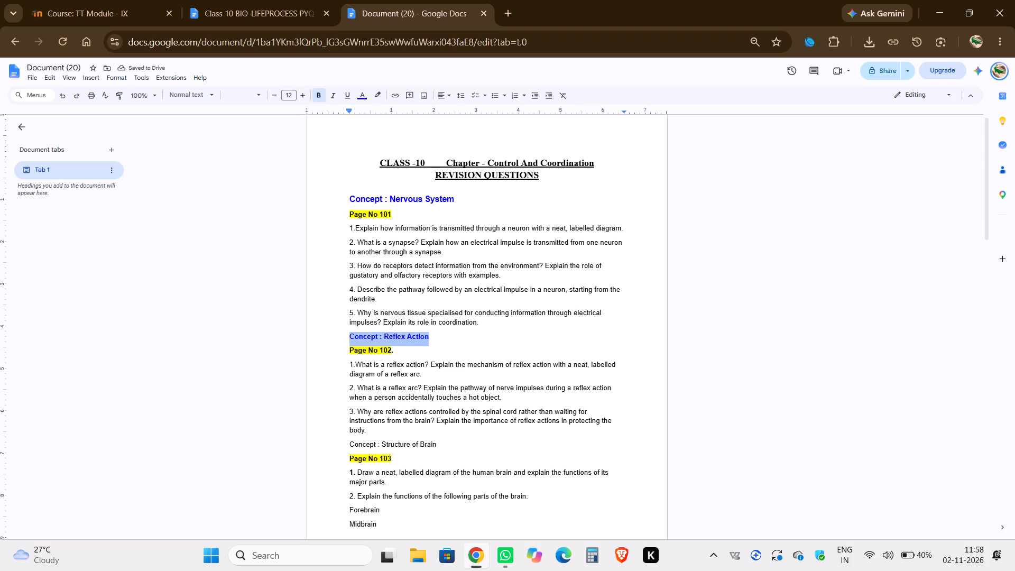
double_click(301, 96)
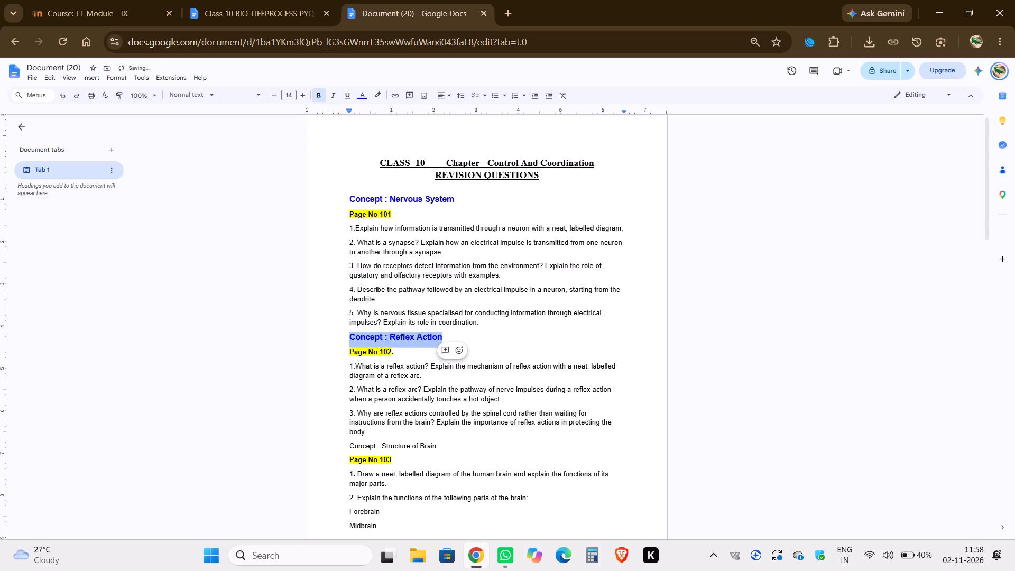
Format the "Concept : Structure of Brain" line as blue, bold text at font size 14.
left_click(408, 395)
scroll(408, 395, "down", 1)
left_click_drag(351, 376, 440, 373)
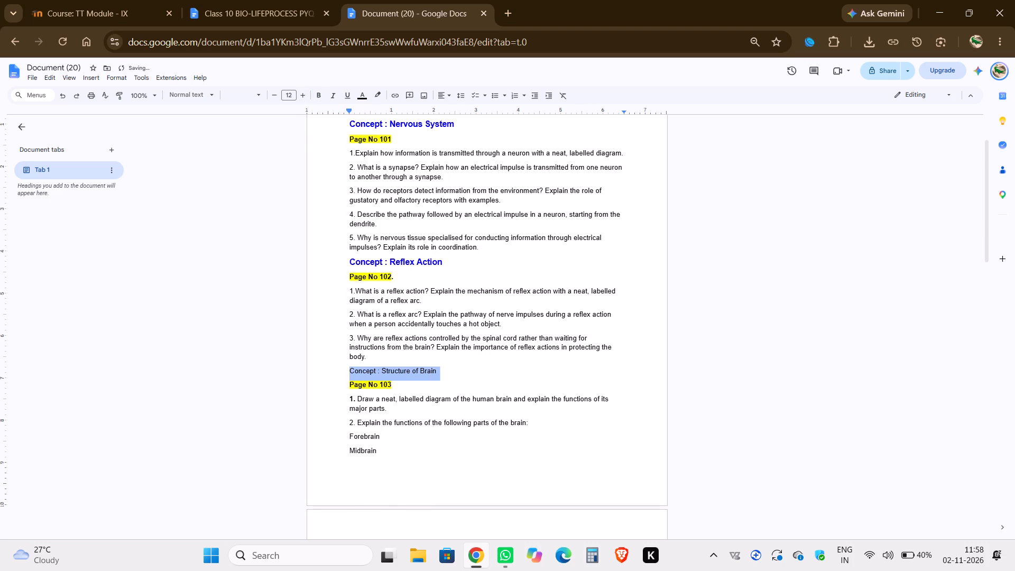
left_click_drag(440, 373, 437, 373)
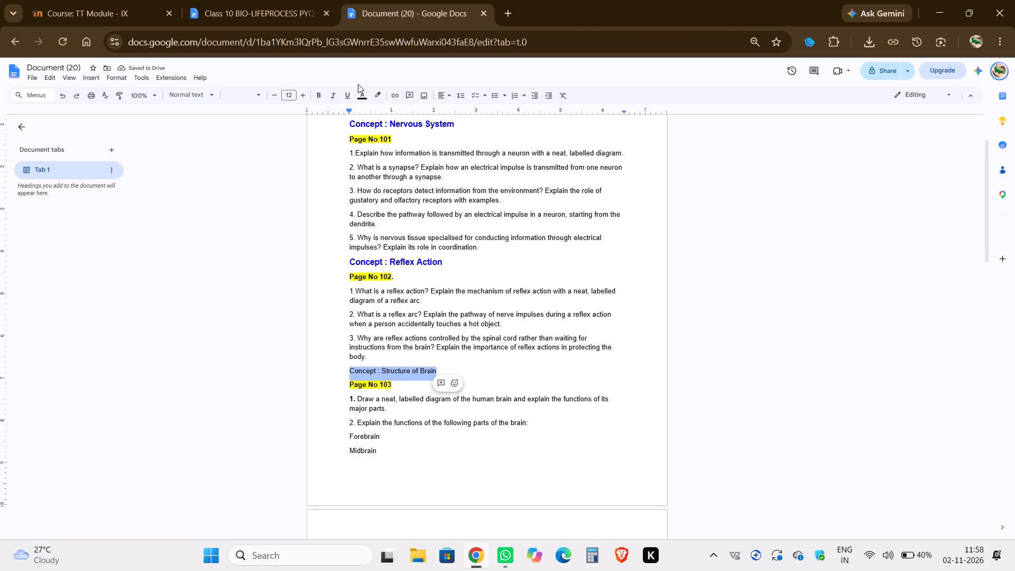
left_click(359, 89)
left_click(430, 122)
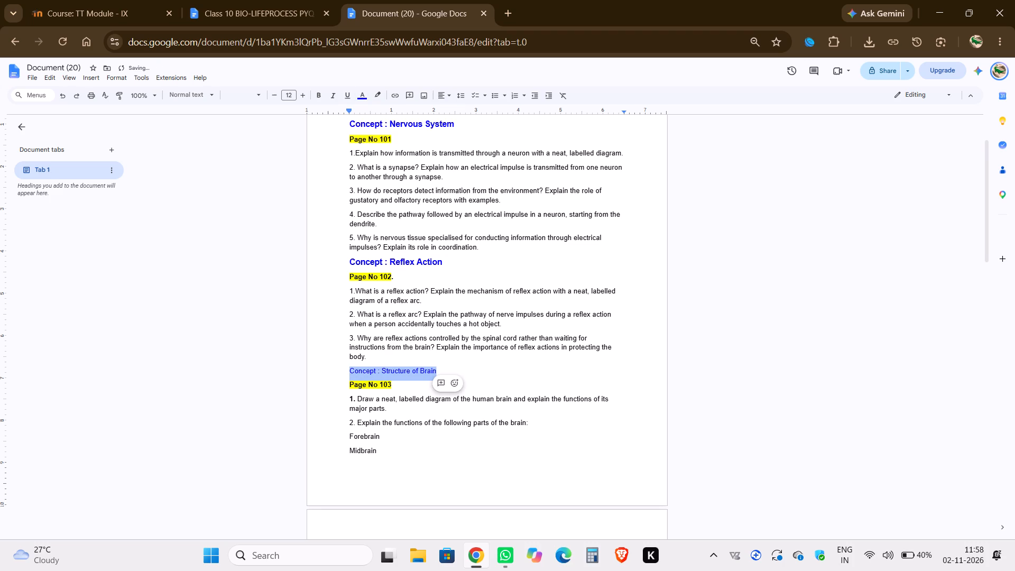
double_click(304, 95)
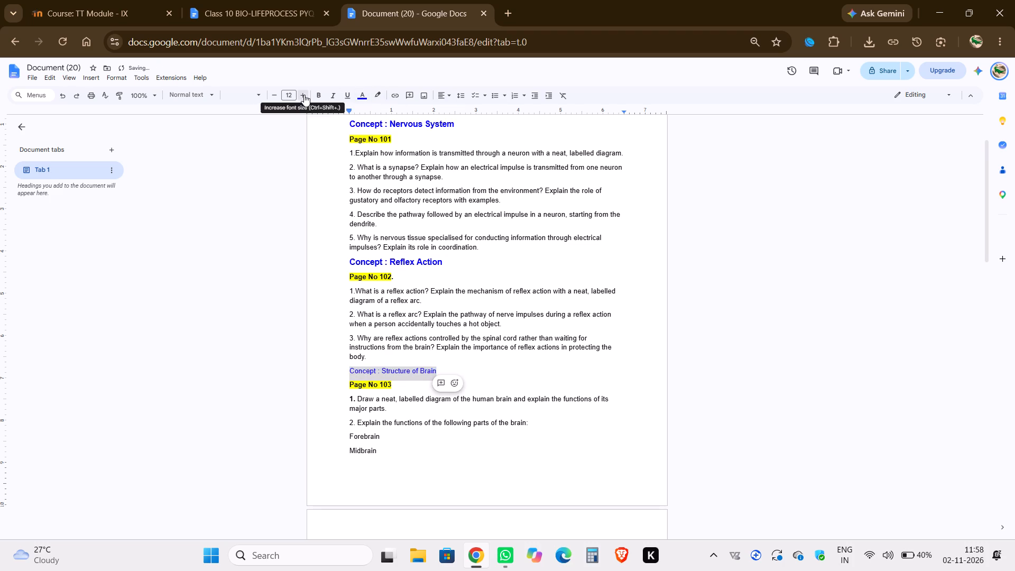
left_click(319, 96)
left_click(385, 404)
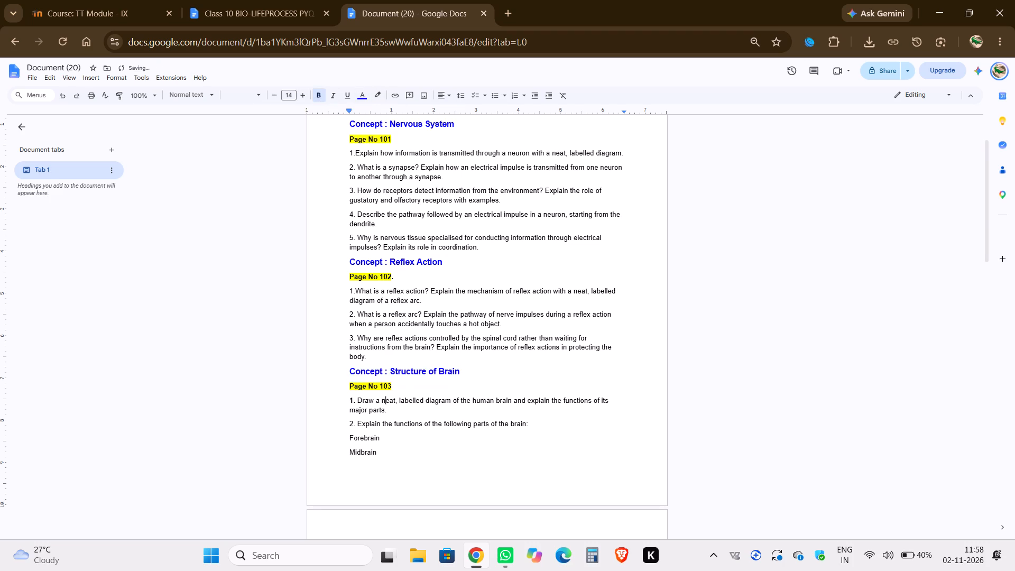
Increase the font size of the "CONCEPT: COORDINATION IN PLANTS" heading to 14.
scroll(385, 404, "down", 4)
left_click_drag(350, 383, 385, 383)
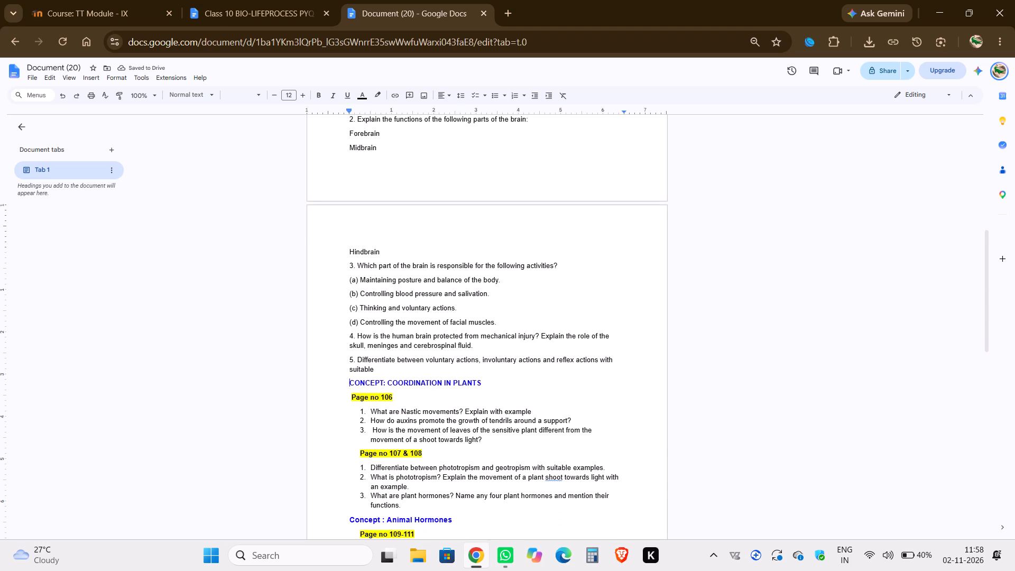
left_click_drag(385, 383, 482, 381)
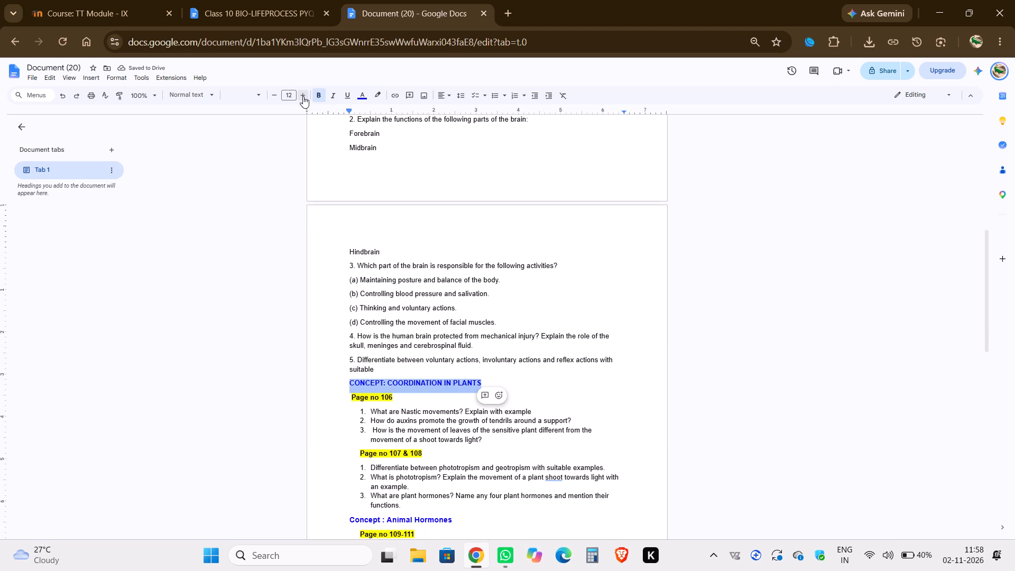
double_click(303, 96)
left_click(446, 380)
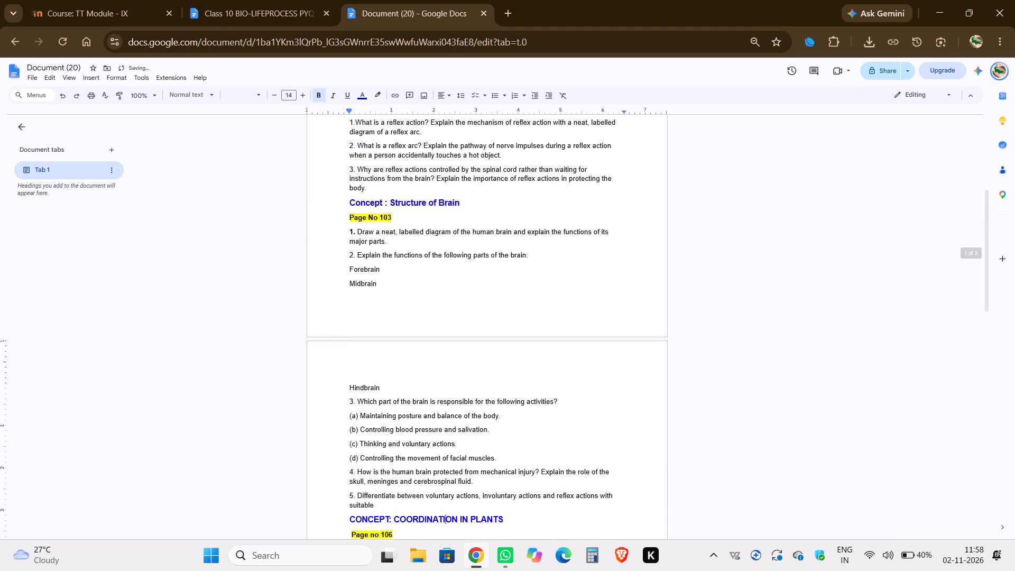
Increase the font size of the "Concept : Animal Hormones" heading to 14.
scroll(446, 380, "down", 1)
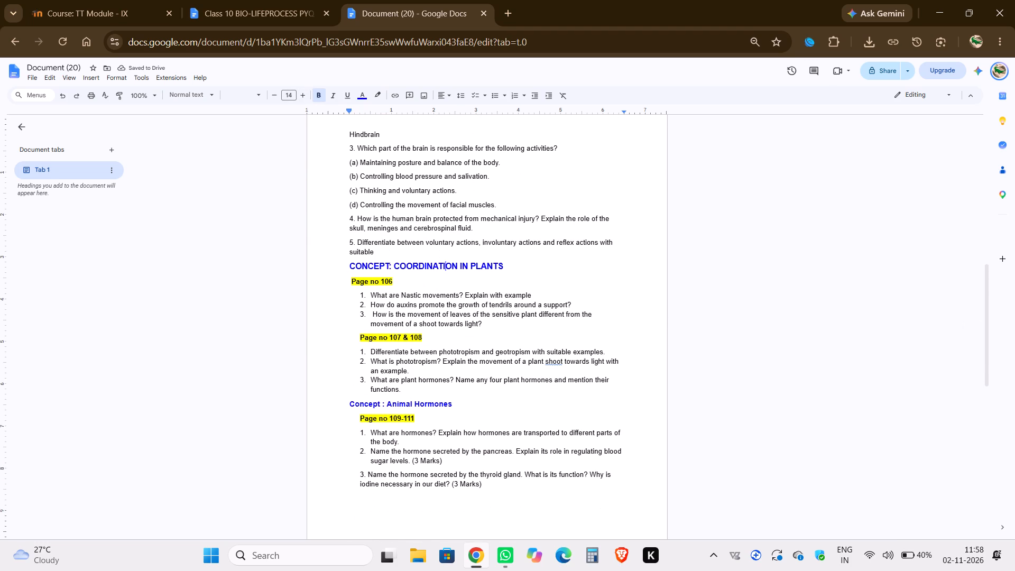
left_click_drag(348, 406, 450, 406)
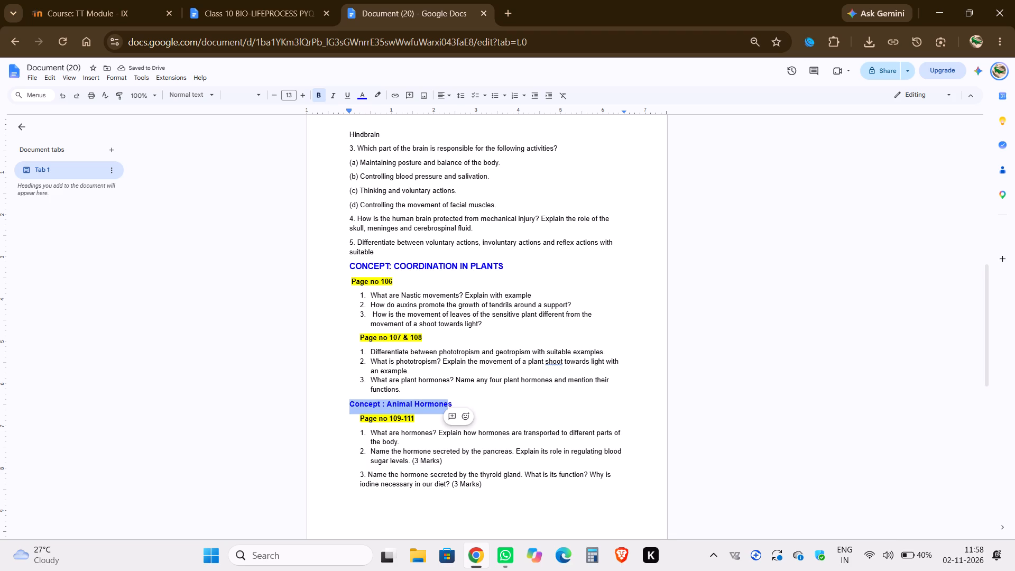
left_click_drag(459, 406, 352, 410)
left_click_drag(352, 410, 350, 409)
left_click(308, 94)
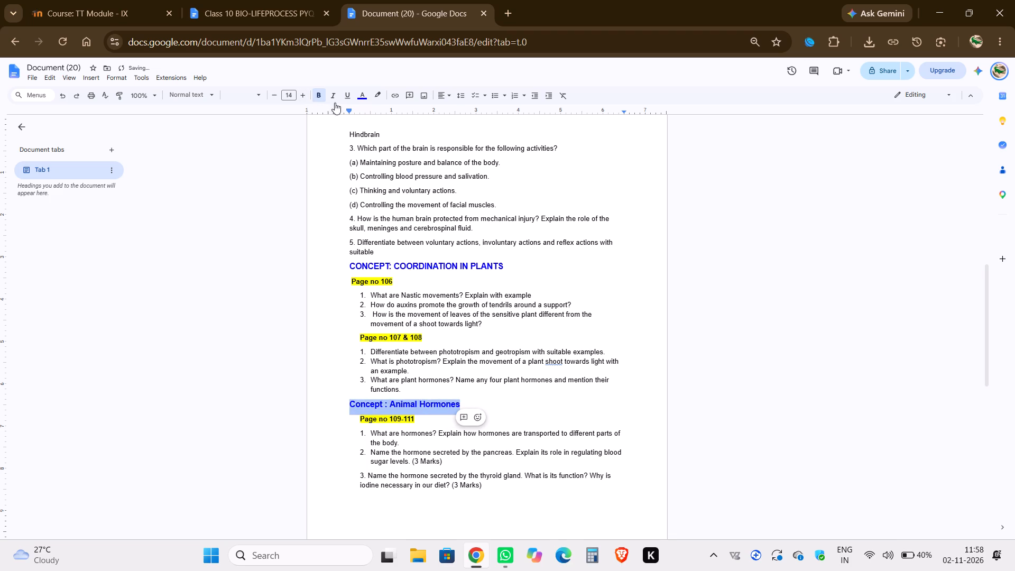
left_click(463, 263)
Review the concept and page headings throughout the Control and Coordination document for consistent formatting.
scroll(463, 263, "down", 4)
scroll(463, 263, "up", 2)
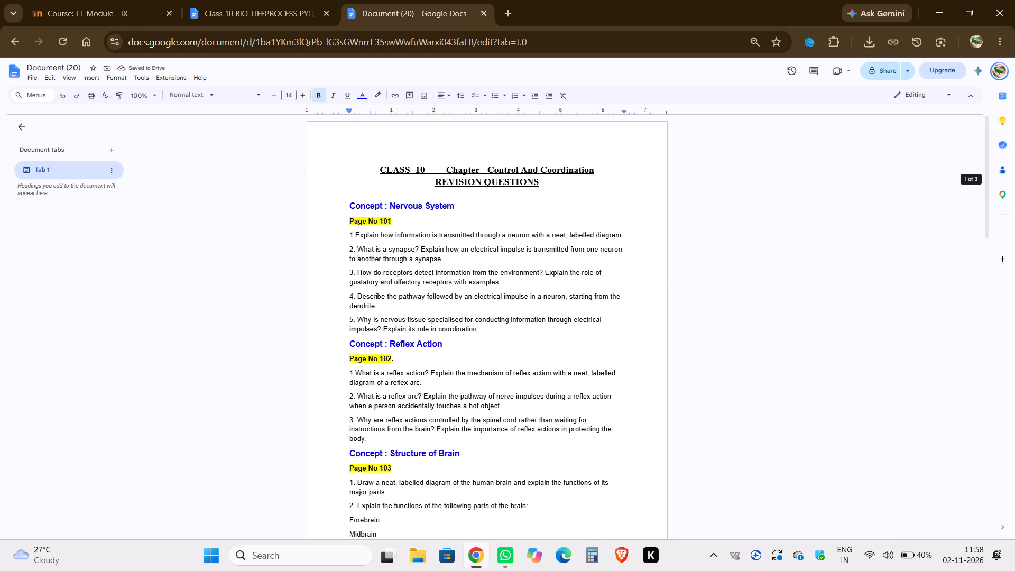
scroll(463, 263, "down", 5)
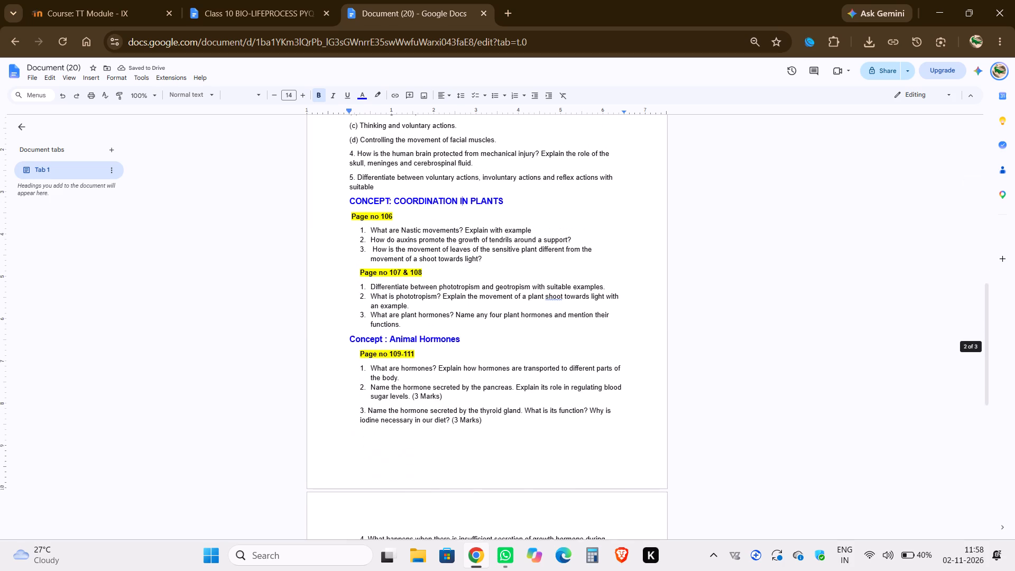
scroll(463, 263, "down", 1)
left_click(316, 0)
left_click(413, 0)
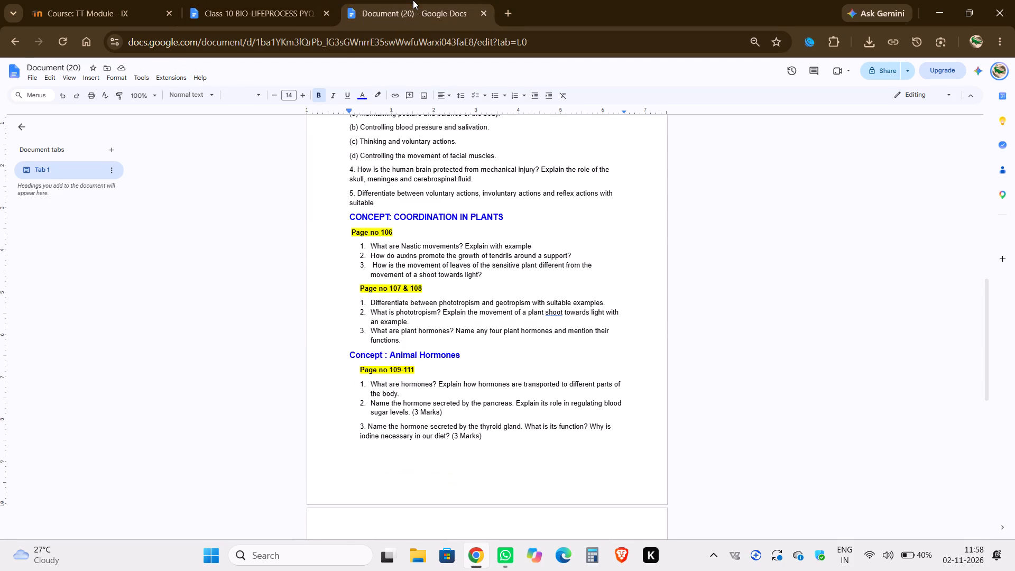
Switch to the Life Process document and examine the formatting of its numbered topic headings and book page references.
left_click(270, 0)
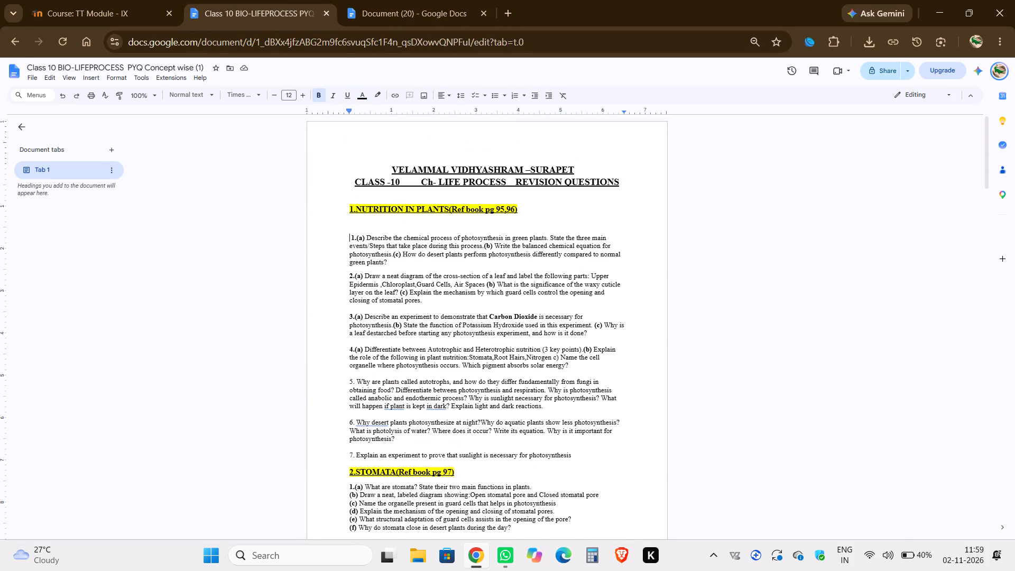
scroll(399, 272, "down", 6)
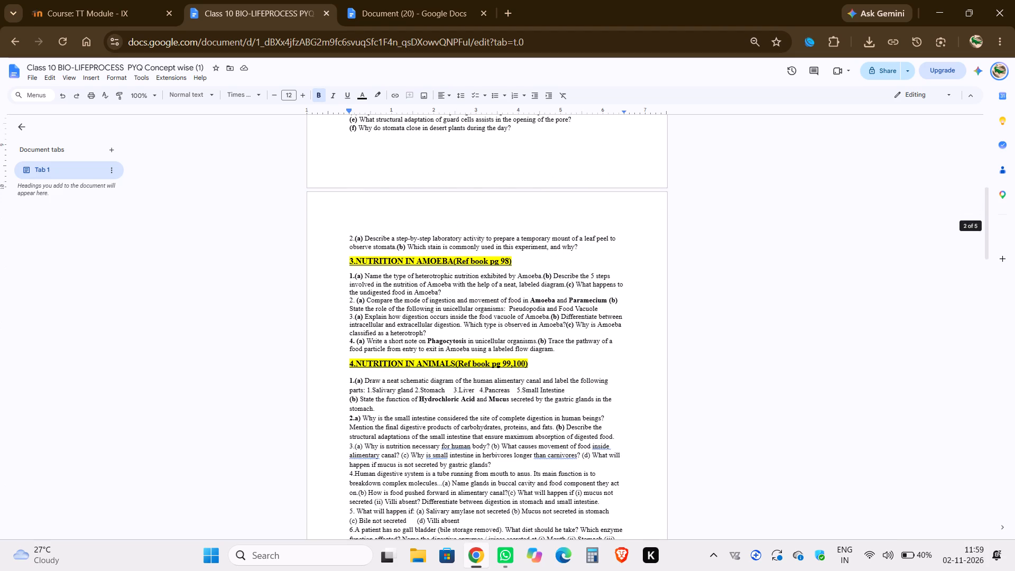
scroll(405, 348, "down", 5)
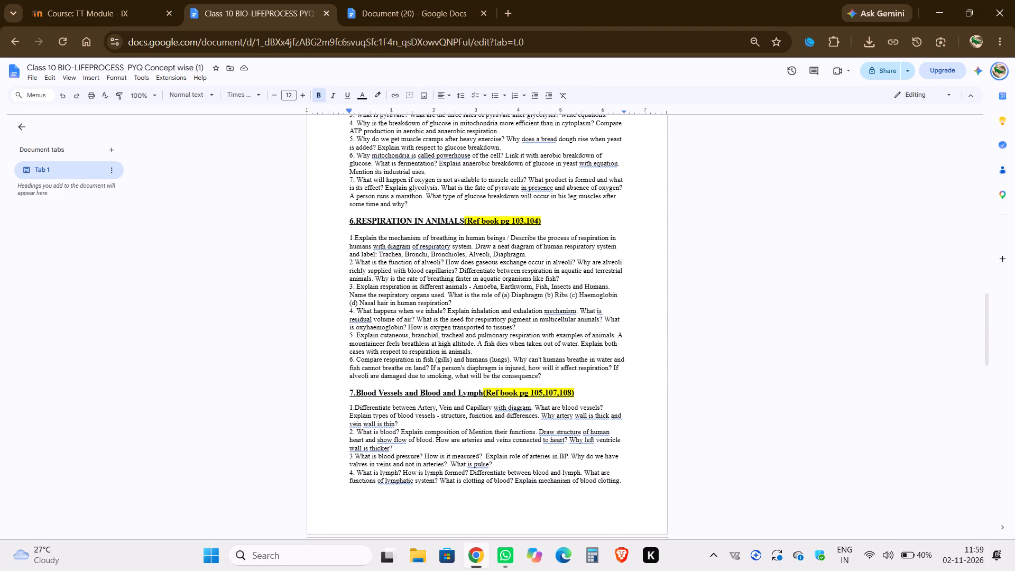
scroll(405, 348, "down", 6)
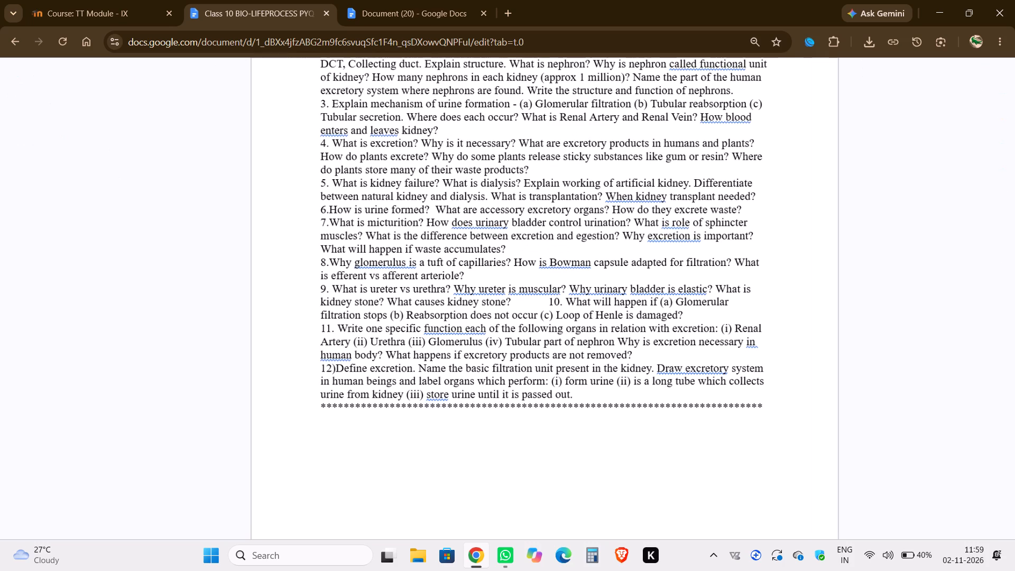
scroll(380, 298, "up", 12)
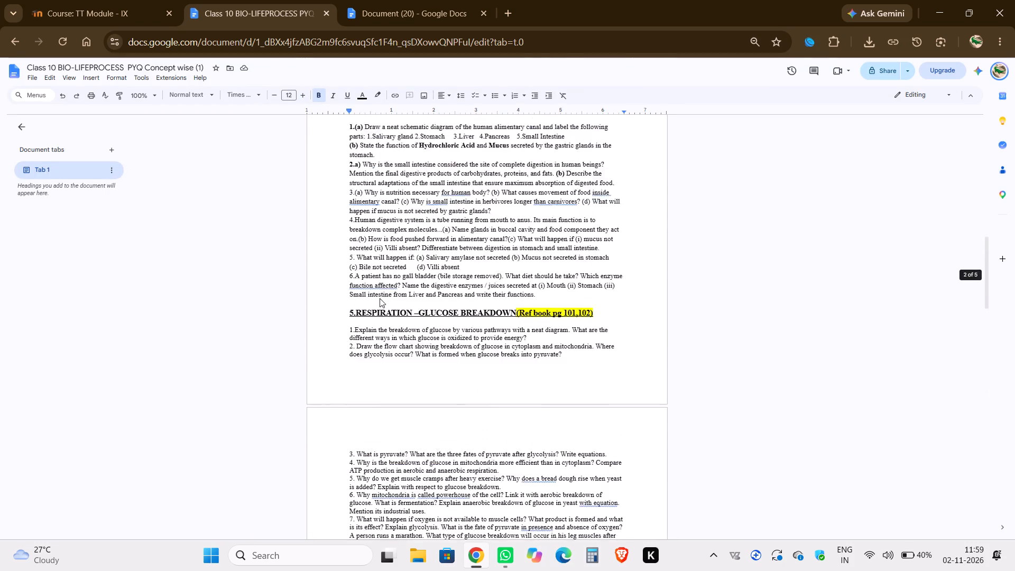
Break the first topic heading so "Ref book pg 95,96)" sits on its own line below "1.NUTRITION IN PLANTS(".
scroll(380, 298, "up", 2)
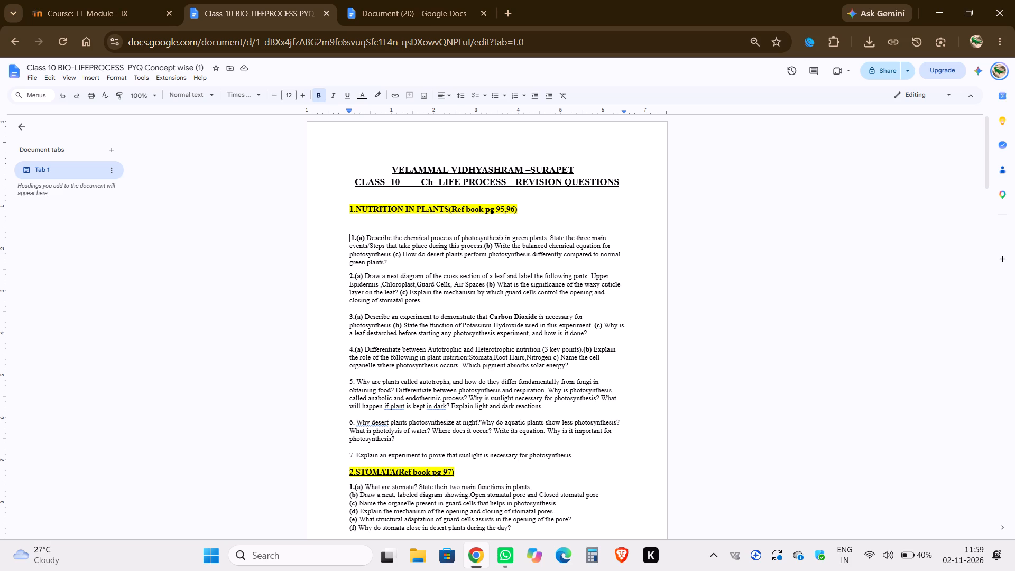
left_click_drag(349, 207, 382, 209)
left_click_drag(382, 209, 450, 212)
left_click(450, 212)
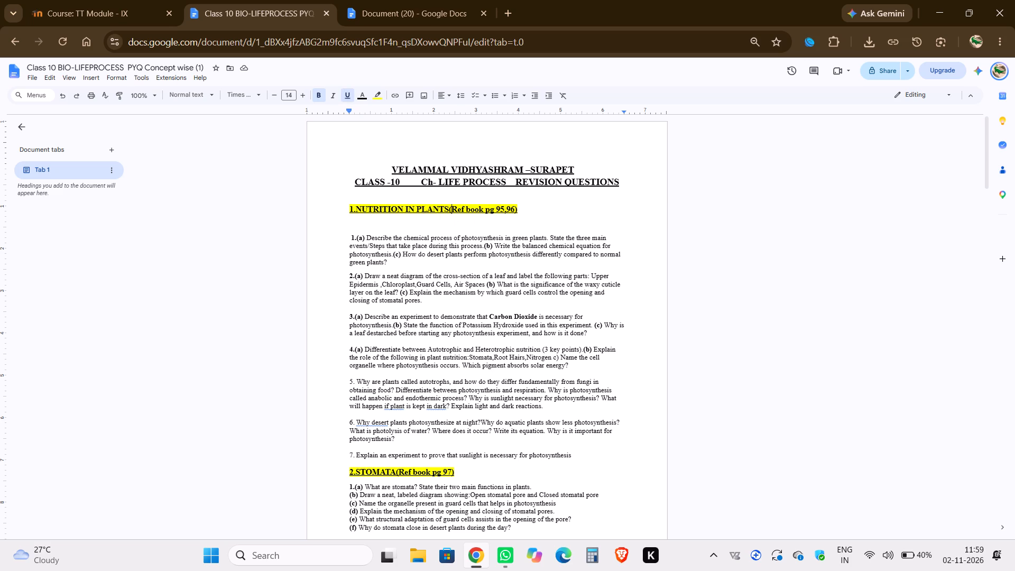
key("space")
key("Return")
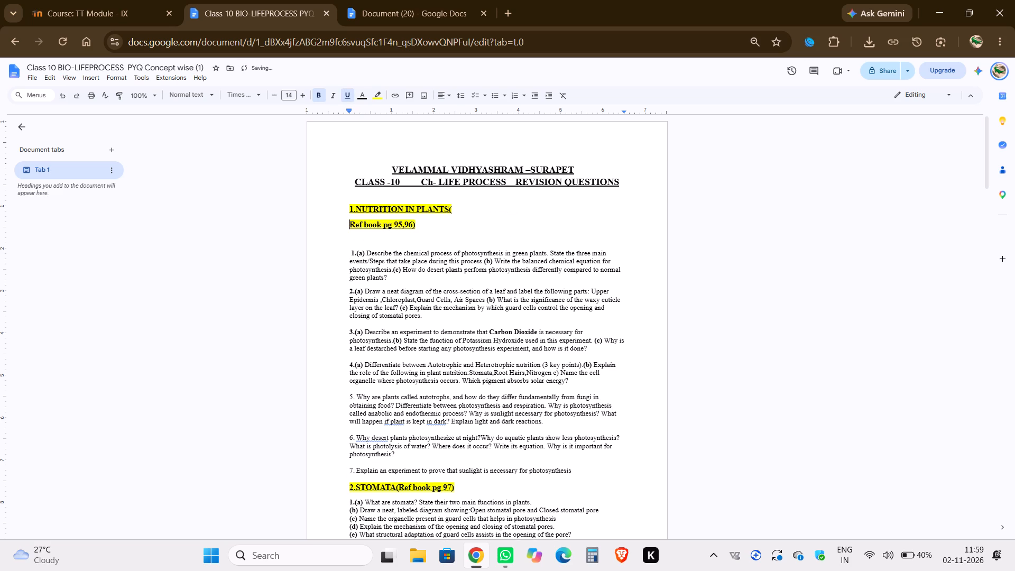
Remove the yellow highlight and underline from the "1.NUTRITION IN PLANTS(" heading and color it blue.
left_click_drag(343, 207, 456, 213)
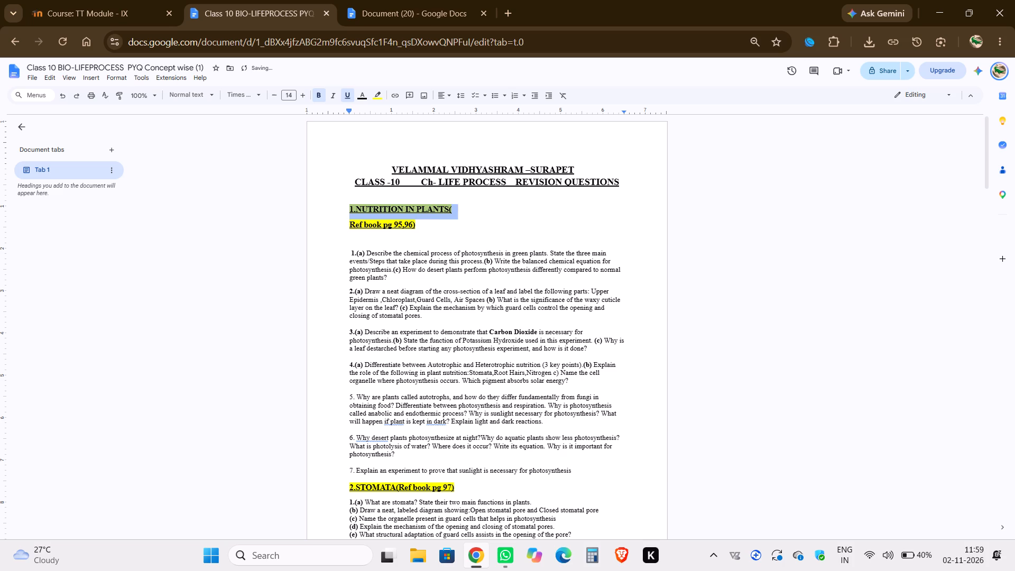
left_click_drag(456, 213, 454, 212)
left_click(377, 96)
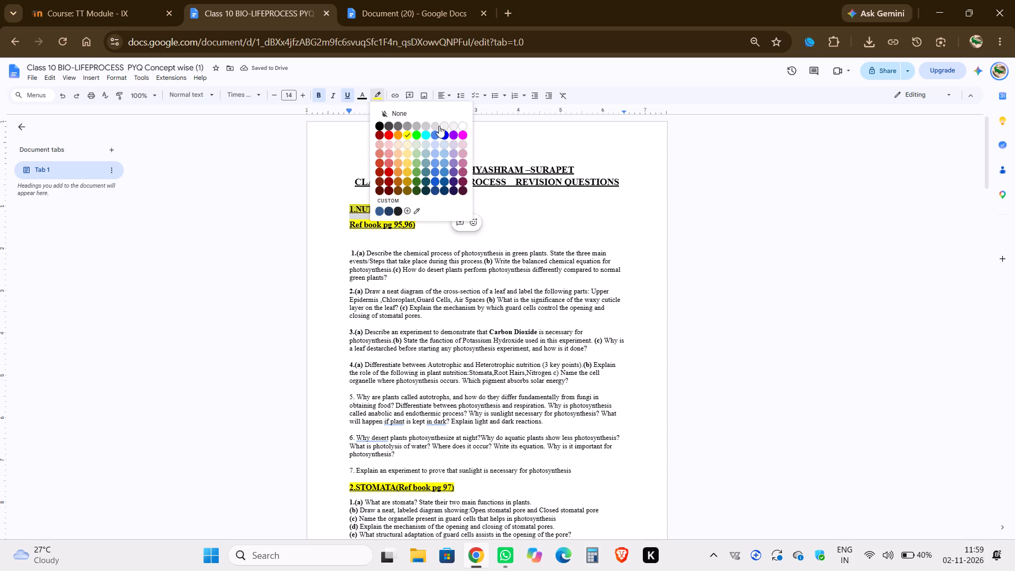
left_click(402, 107)
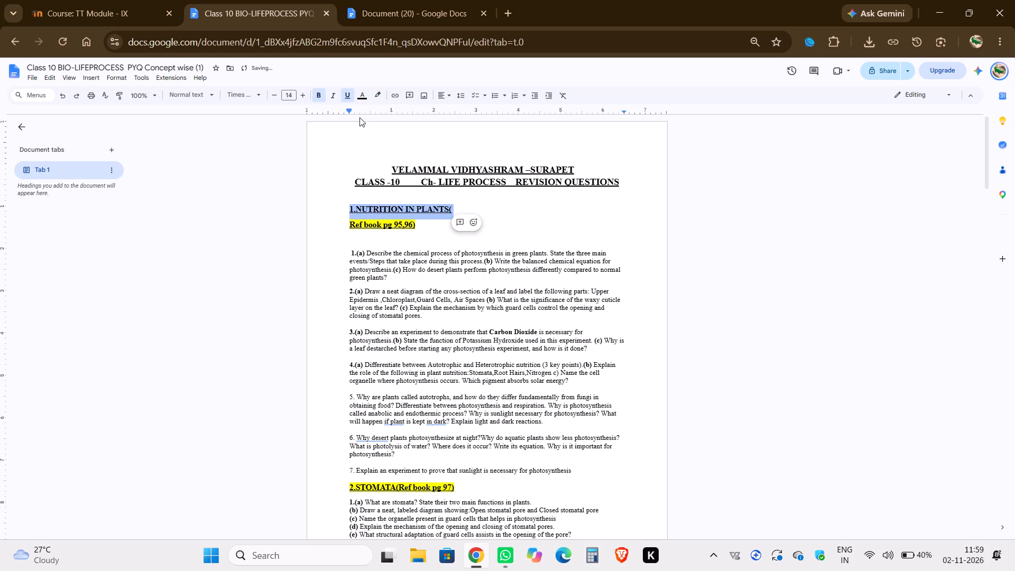
left_click(349, 93)
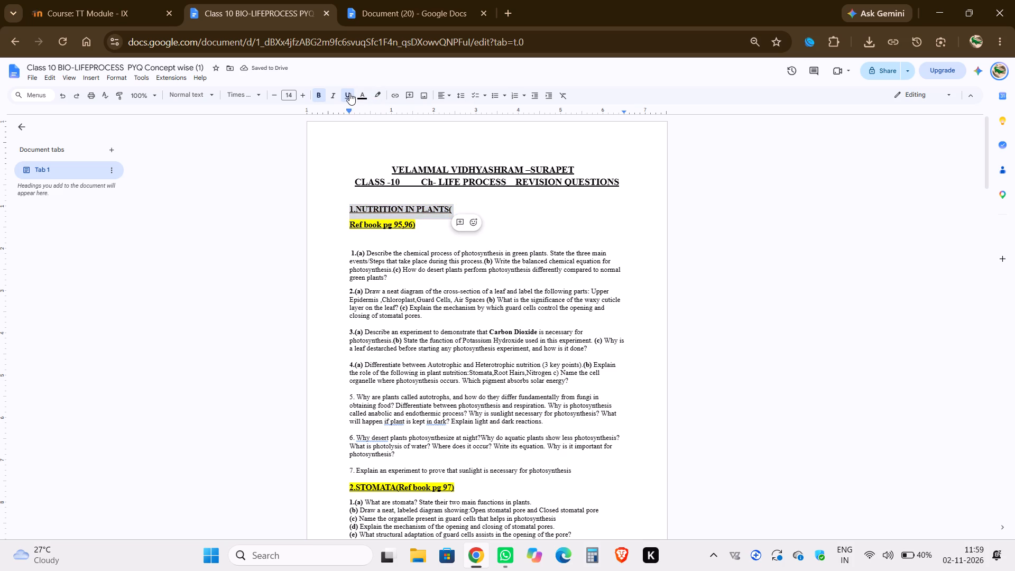
left_click(361, 95)
left_click(428, 121)
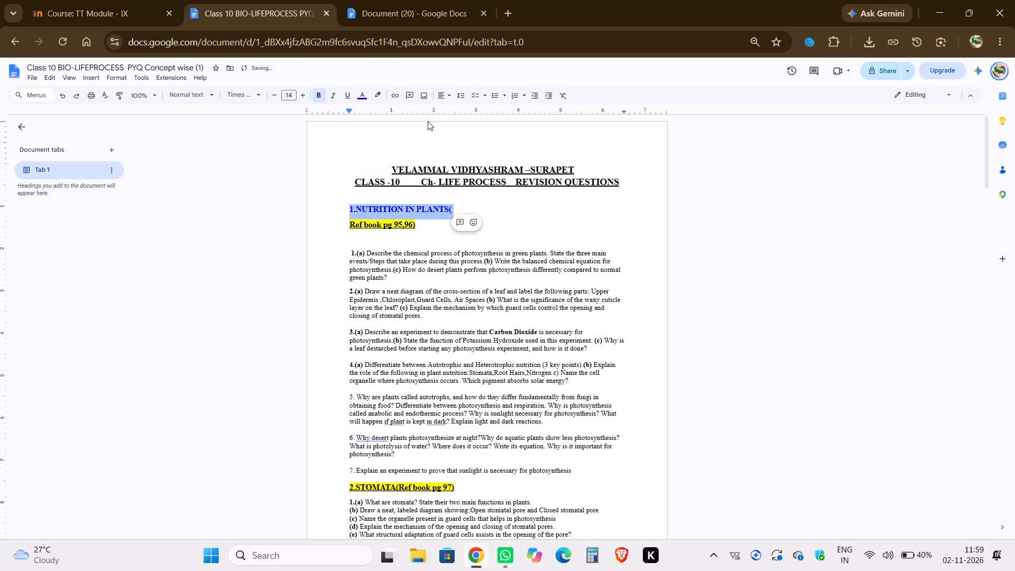
Delete the blank line between "Ref book pg 95,96)" and the first question.
left_click(402, 241)
key("BackSpace")
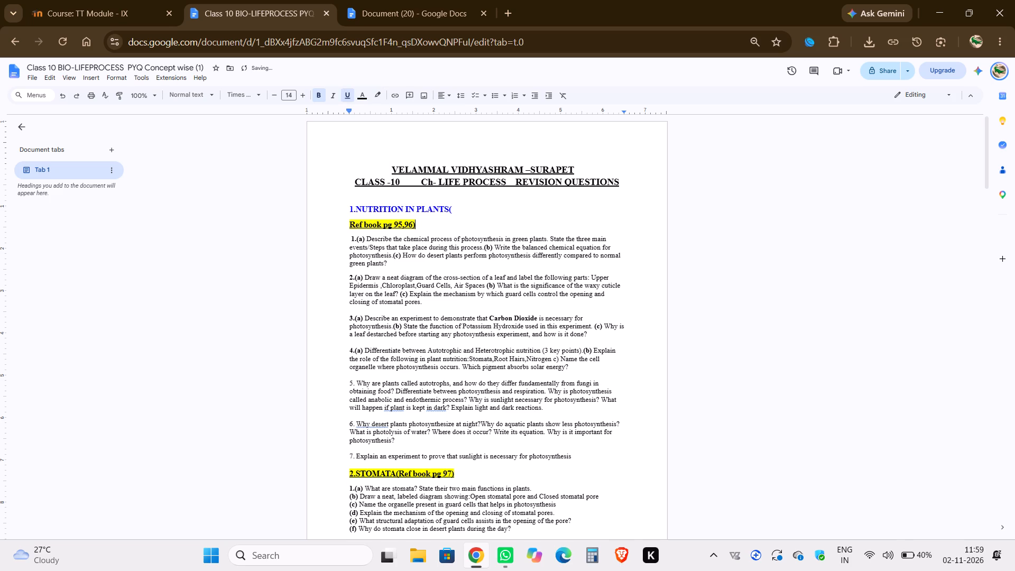
Move "(Ref book pg 97)" onto its own line below the "2.STOMATA" heading.
scroll(373, 366, "down", 1)
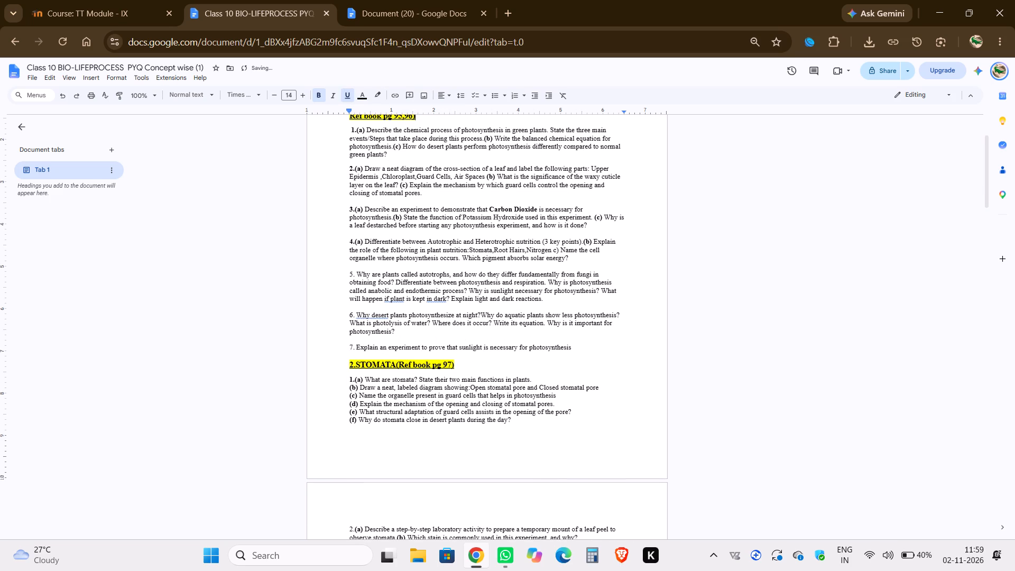
left_click(399, 369)
key("Left")
key("Return")
Remove the yellow highlight and underline from the "2.STOMATA" heading and color it blue.
left_click_drag(346, 368, 396, 362)
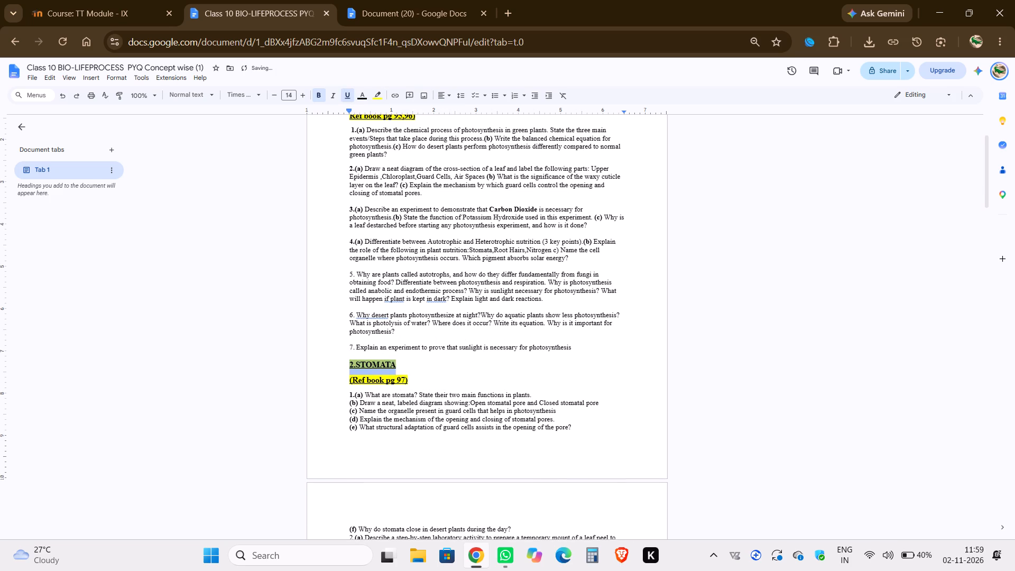
left_click_drag(396, 362, 396, 362)
left_click_drag(375, 92, 402, 107)
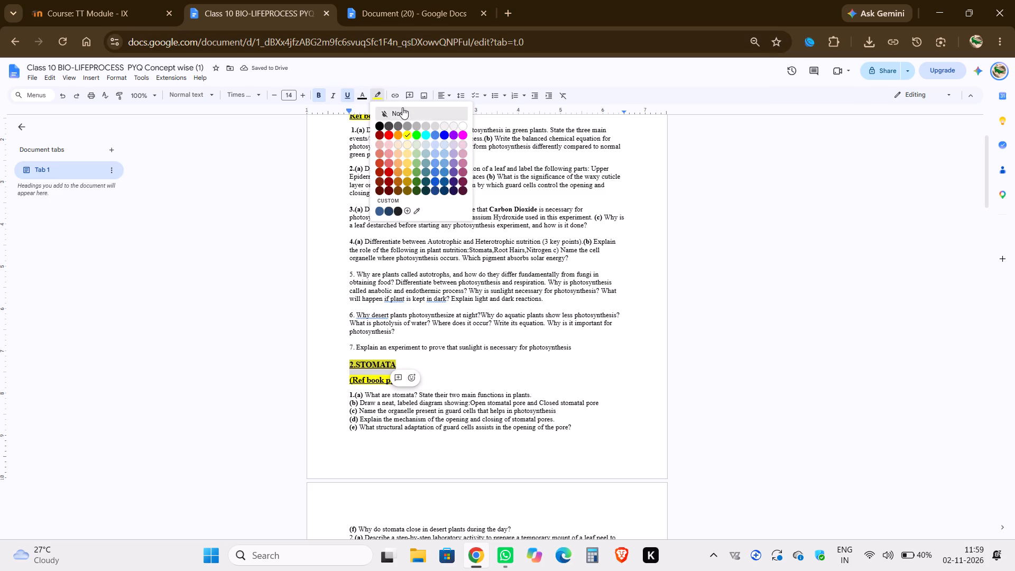
left_click_drag(402, 107, 402, 111)
left_click(402, 111)
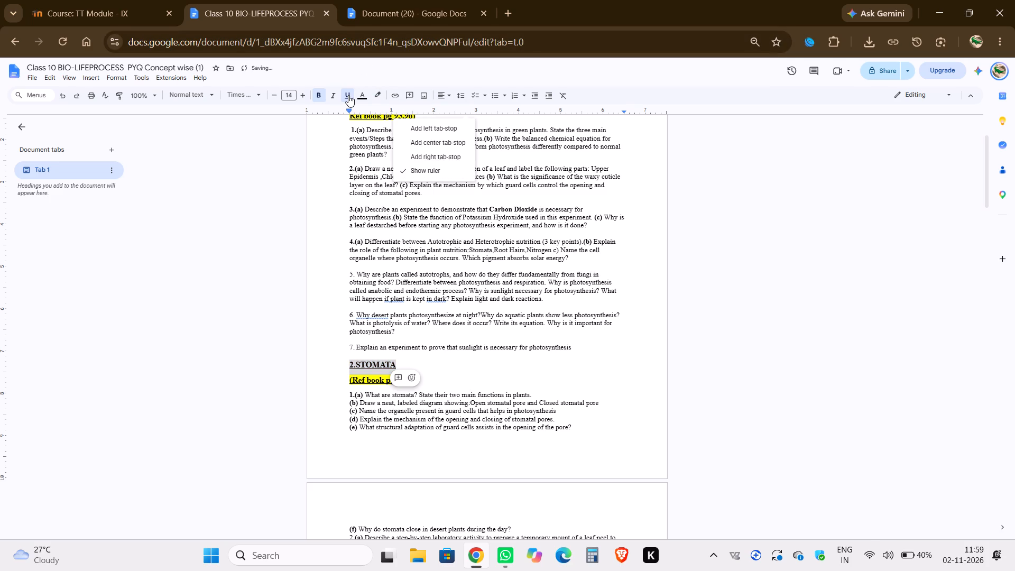
left_click(348, 95)
left_click(362, 99)
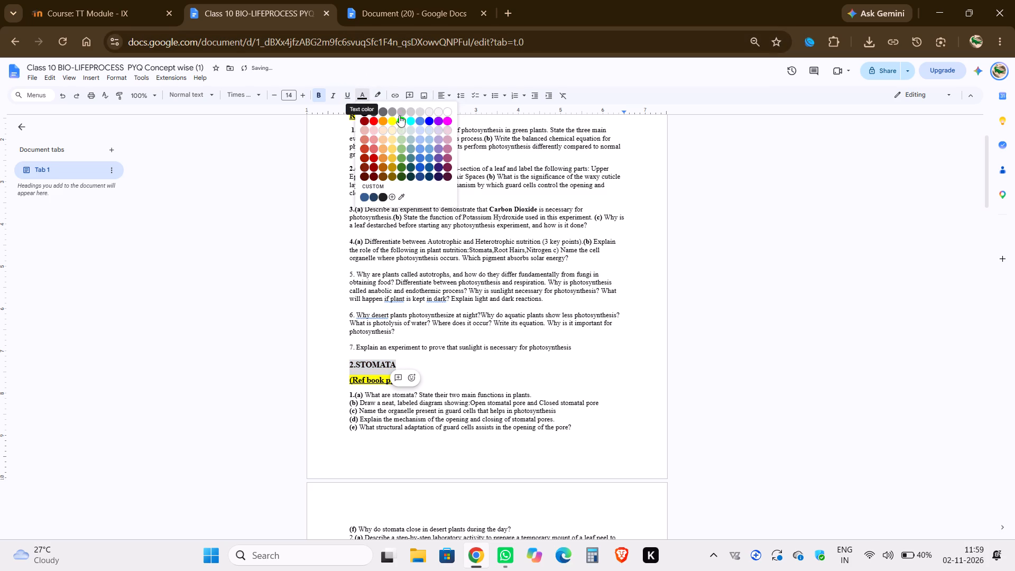
left_click(429, 123)
left_click(454, 316)
Move "(Ref book pg 98)" onto its own line below the "3.NUTRITION IN AMOEBA" heading.
scroll(454, 316, "down", 2)
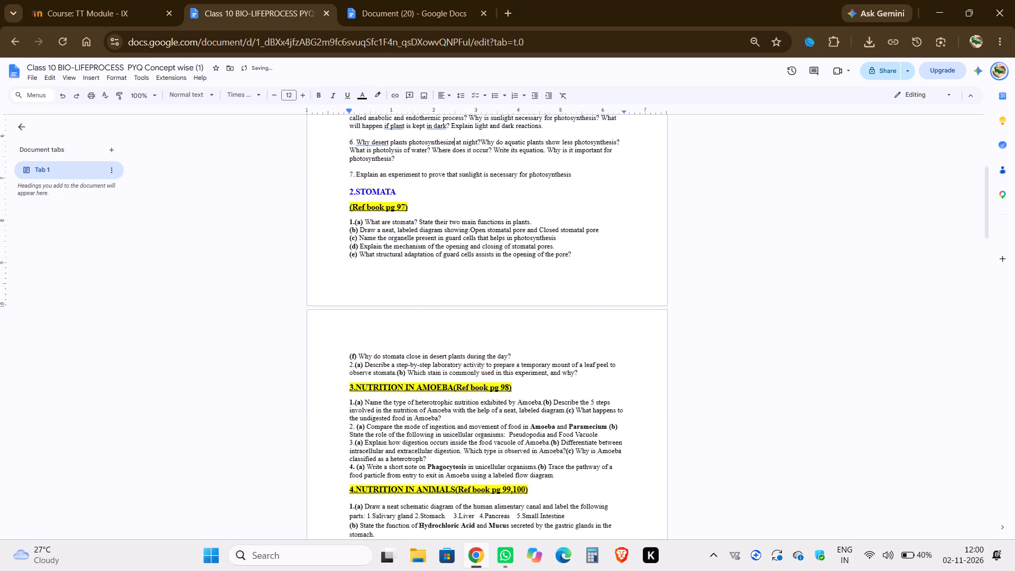
scroll(454, 316, "down", 2)
left_click(456, 248)
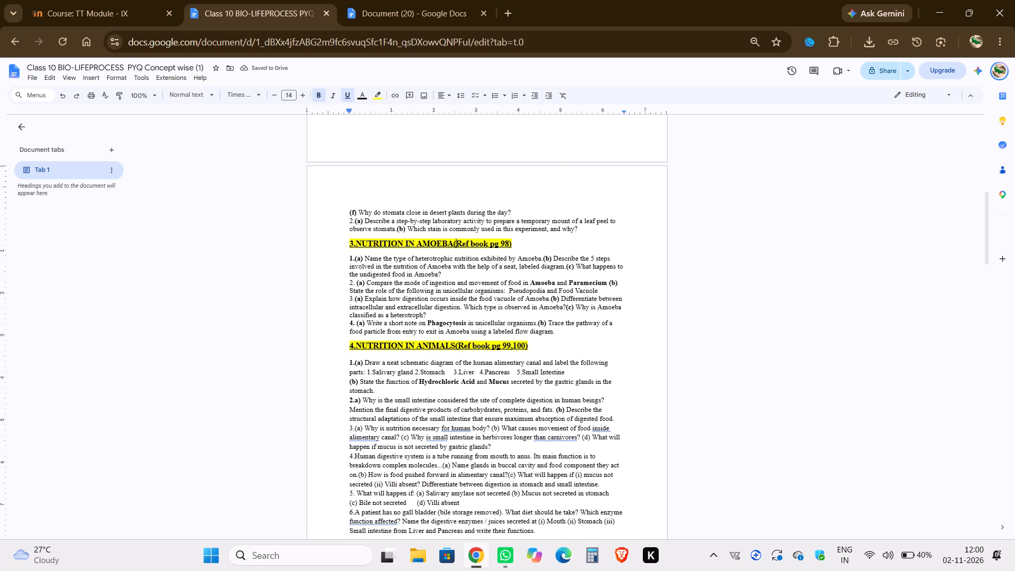
key("Left")
key("Return")
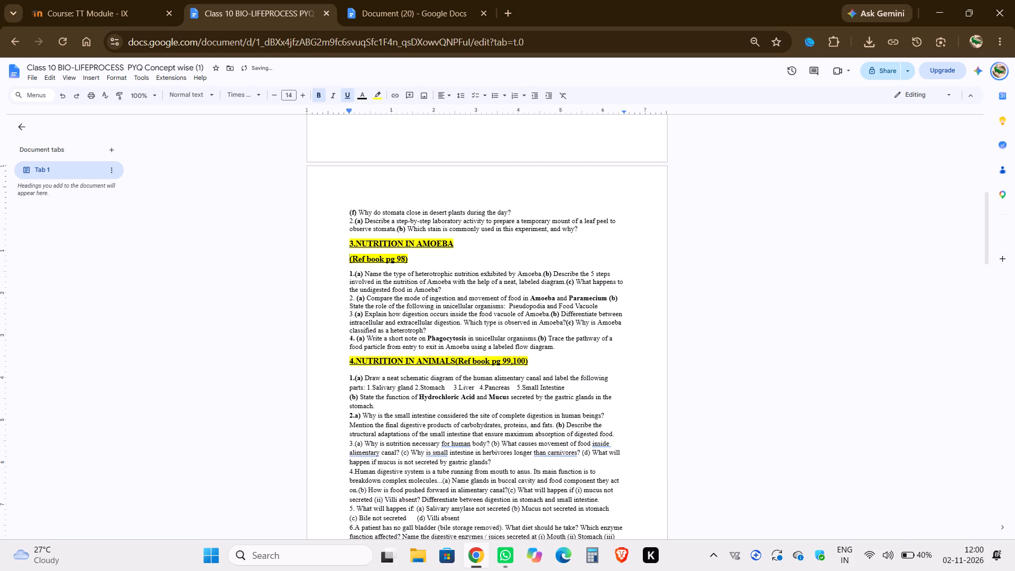
Remove the underline and yellow highlight from the "3.NUTRITION IN AMOEBA" heading and color it blue.
left_click_drag(349, 240, 452, 241)
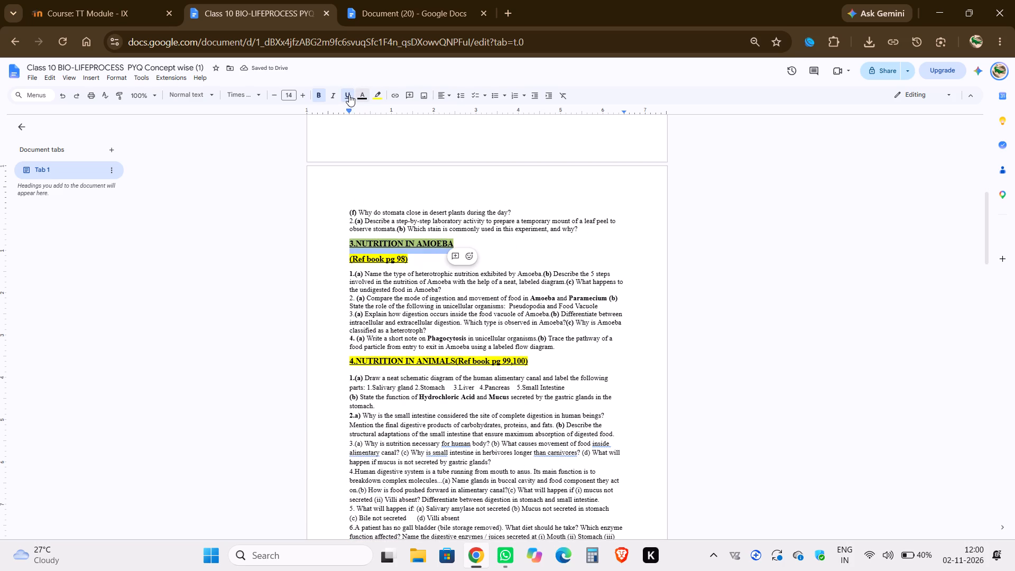
left_click(349, 95)
left_click(382, 97)
left_click(397, 114)
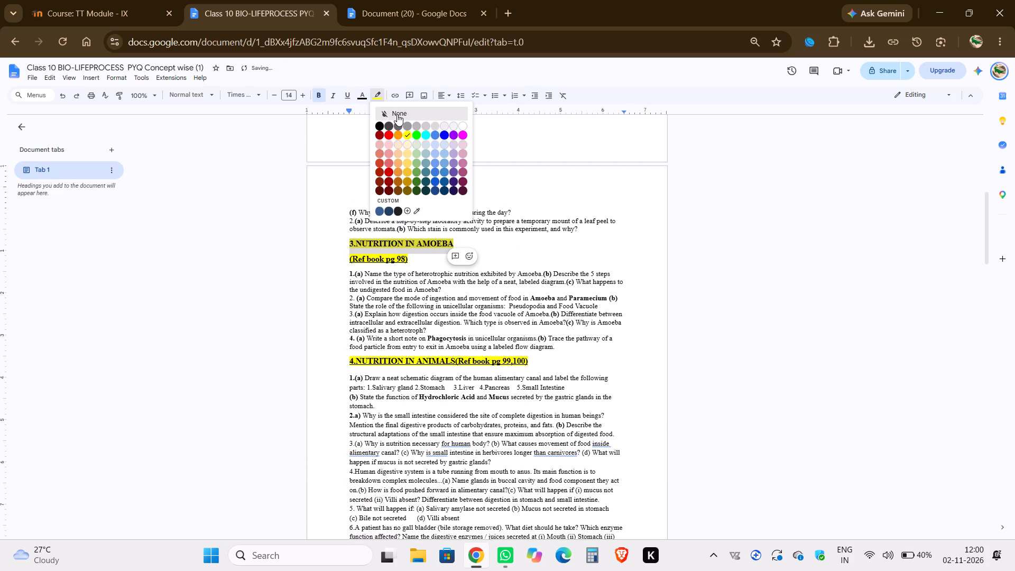
left_click_drag(364, 94, 429, 122)
left_click(429, 122)
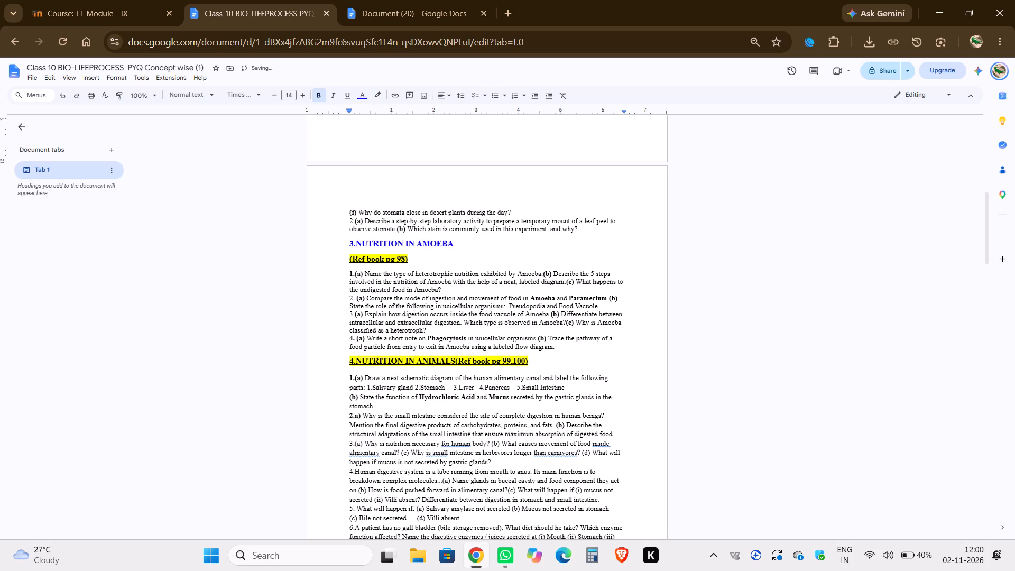
Move "(Ref book pg 99,100)" onto its own line below the "4.NUTRITION IN ANIMALS" heading.
scroll(418, 291, "down", 1)
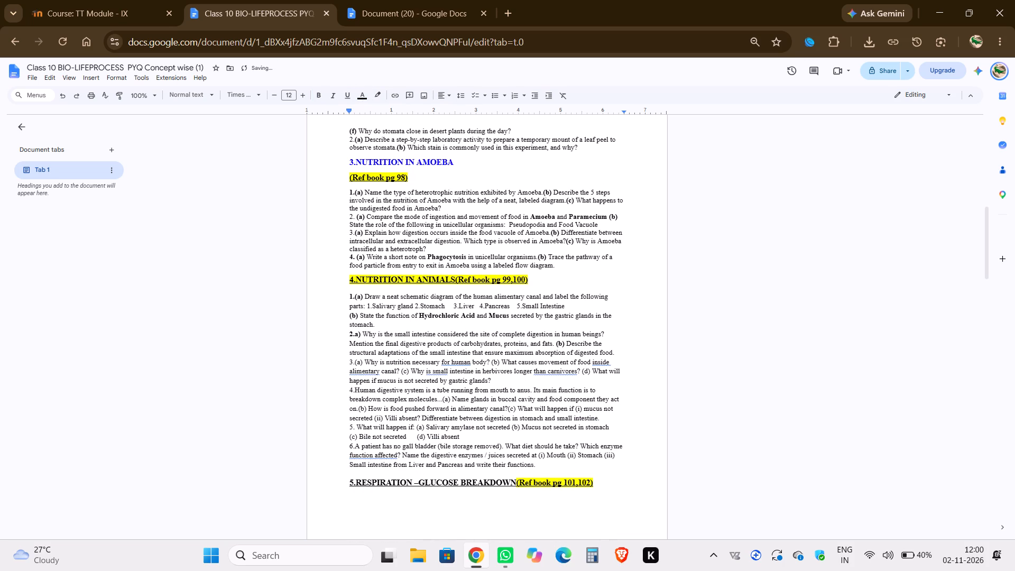
left_click(458, 282)
key("Left")
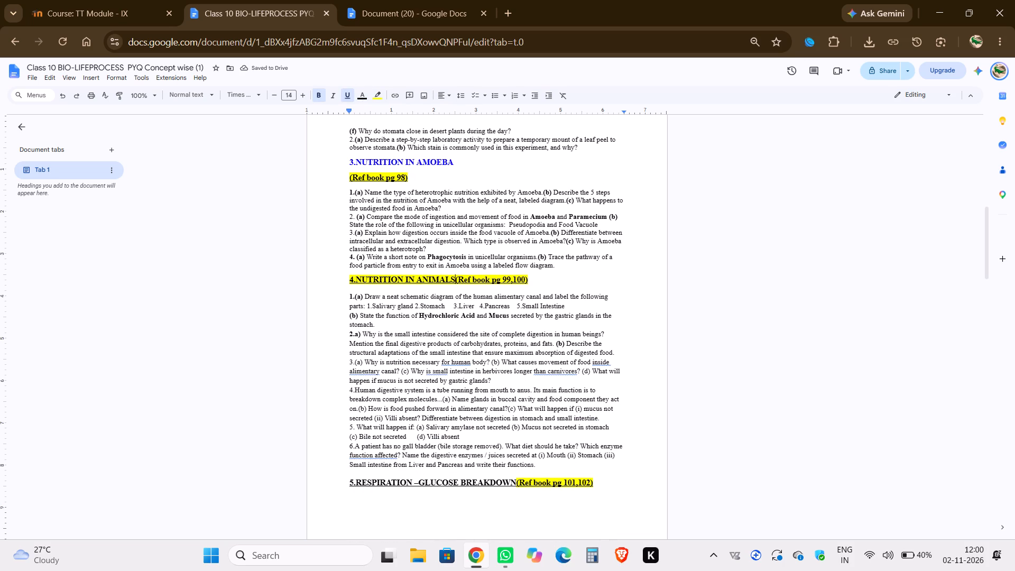
key("Return")
Remove the underline and yellow highlight from the "4.NUTRITION IN ANIMALS" heading and color it blue.
left_click_drag(346, 279, 400, 281)
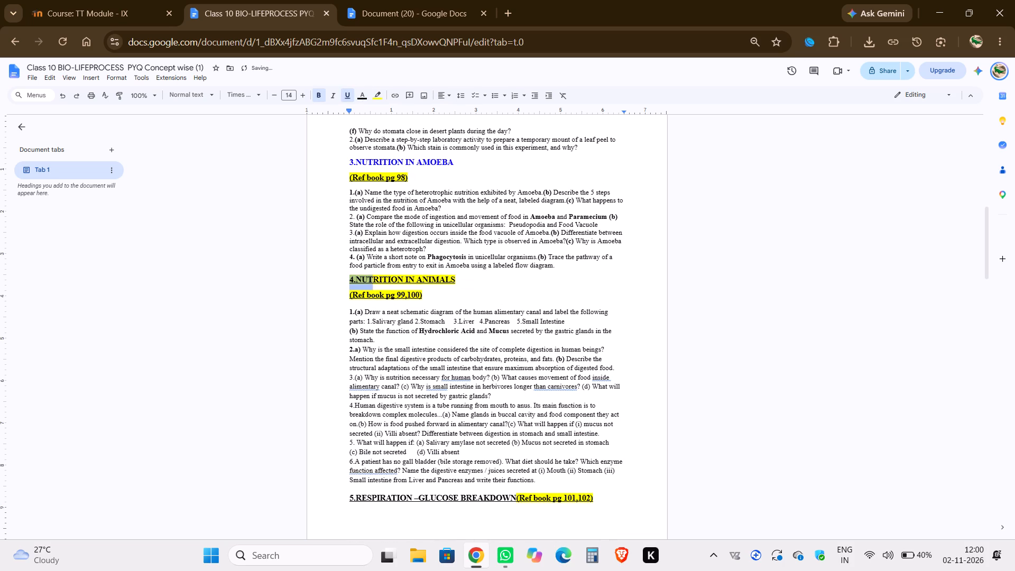
left_click_drag(400, 281, 454, 282)
left_click(349, 91)
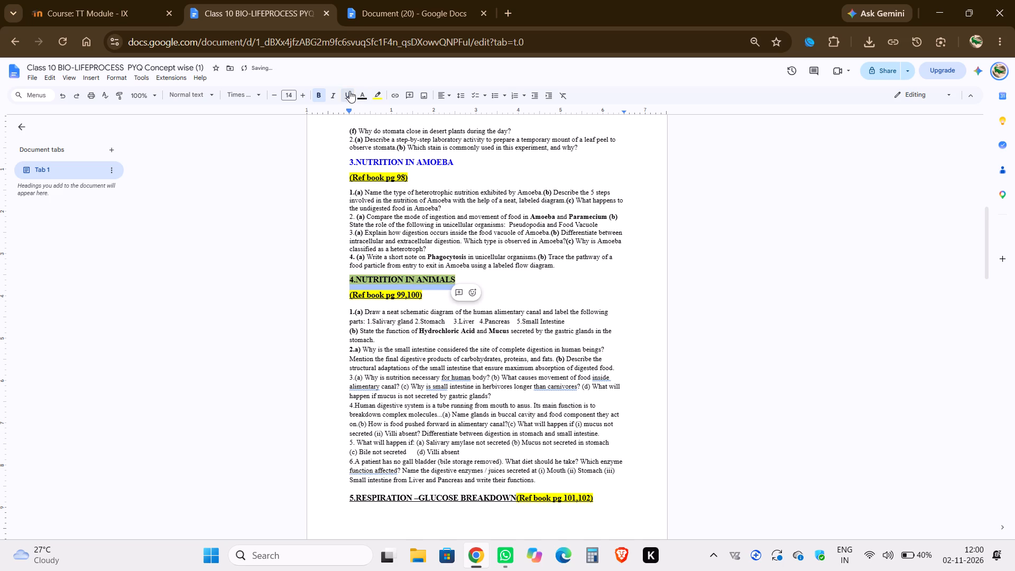
left_click(380, 97)
left_click(427, 113)
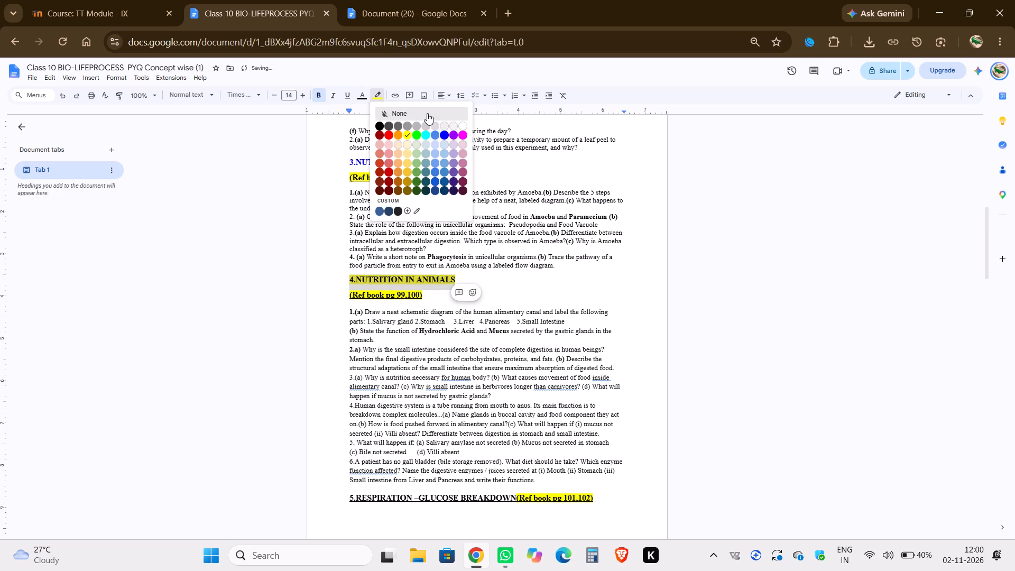
left_click(356, 97)
left_click(429, 121)
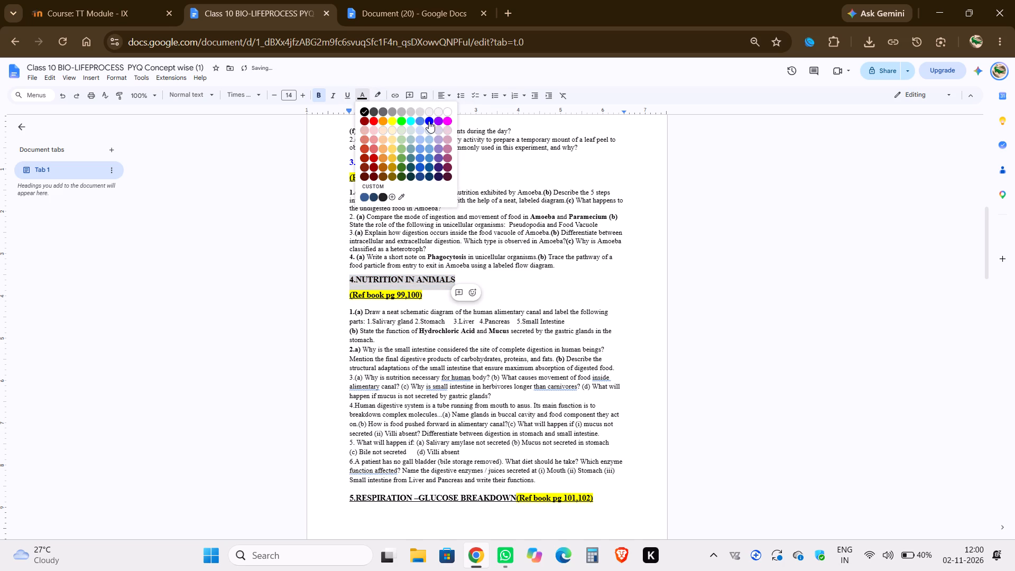
left_click(423, 319)
Put "(Ref book pg 101,102)" on its own line and push the "5.RESPIRATION –GLUCOSE BREAKDOWN" heading onto the next page above it.
scroll(423, 319, "down", 2)
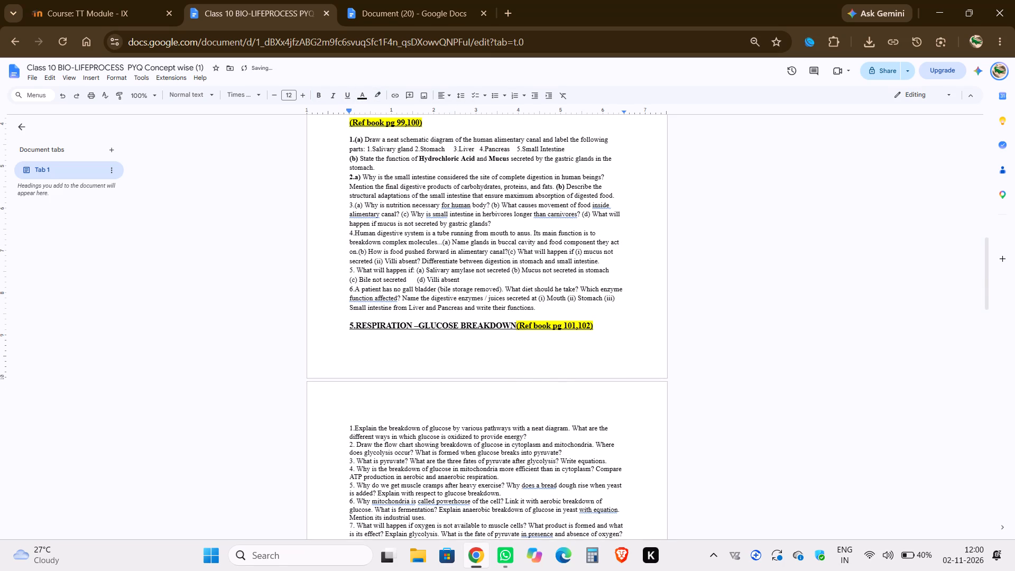
left_click(517, 329)
key("Return")
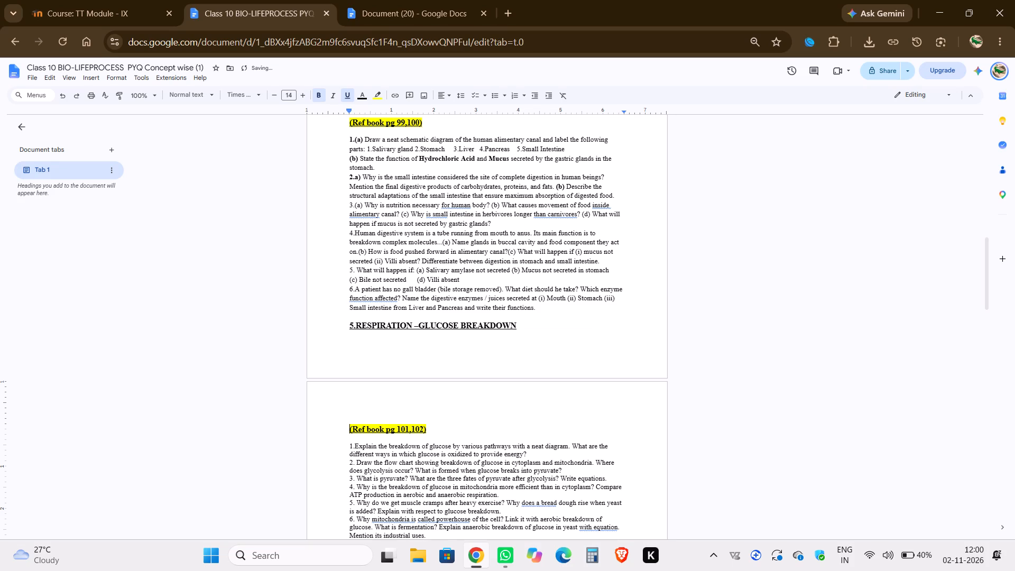
left_click(349, 327)
key("Return")
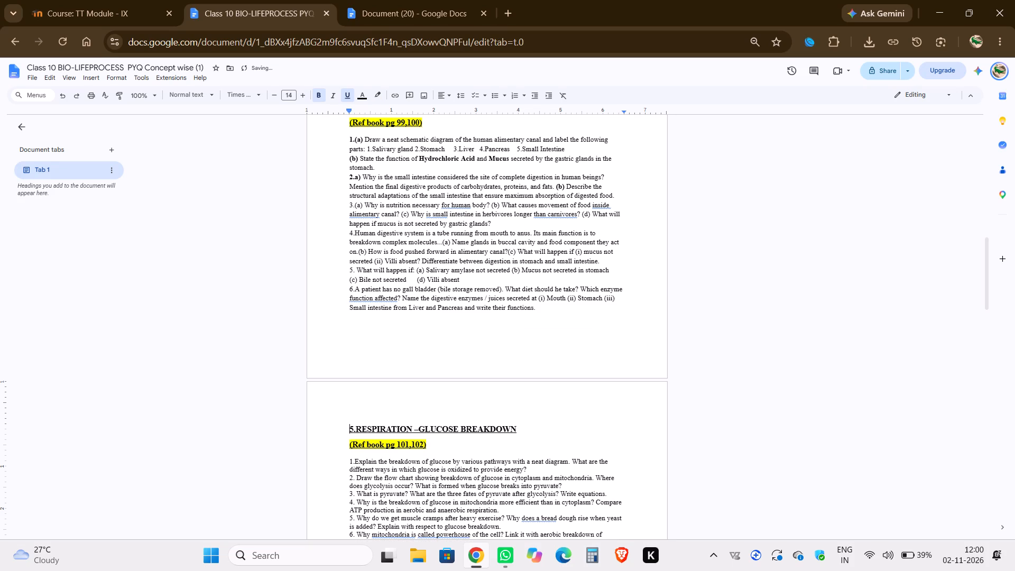
Remove the underline from the "5.RESPIRATION –GLUCOSE BREAKDOWN" heading and color it blue.
left_click_drag(346, 430, 513, 433)
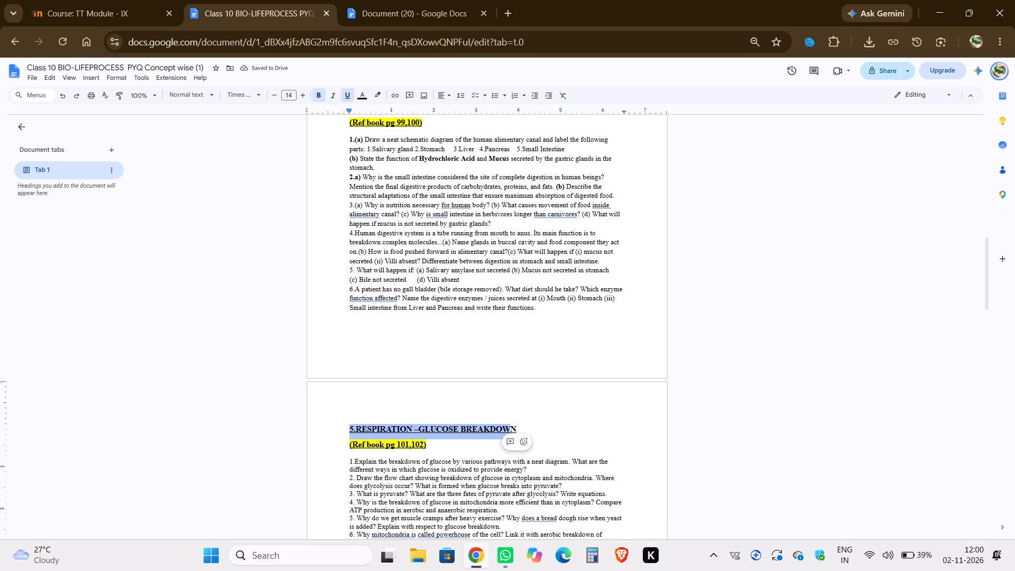
left_click_drag(525, 430, 351, 431)
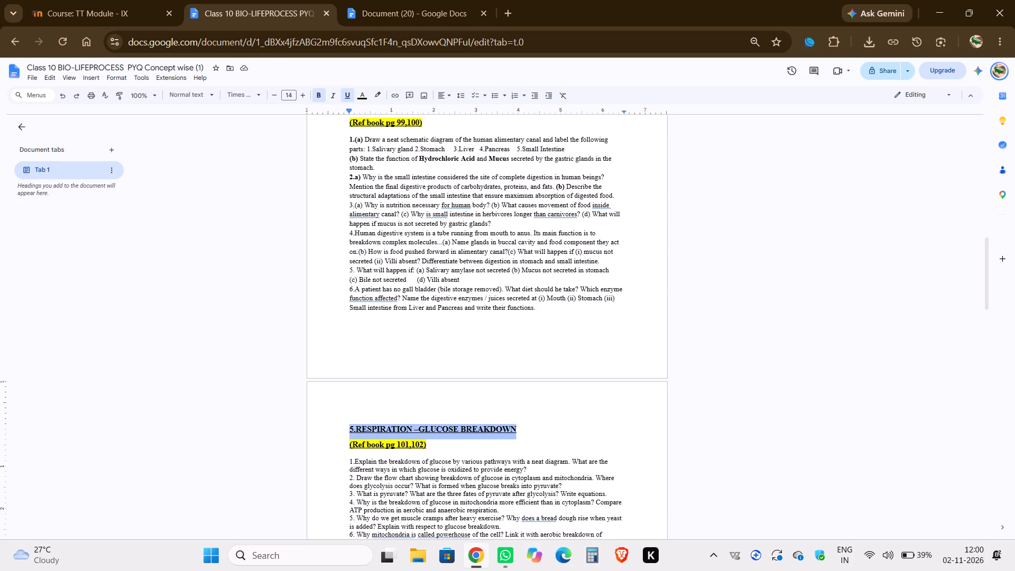
left_click(352, 94)
left_click(364, 95)
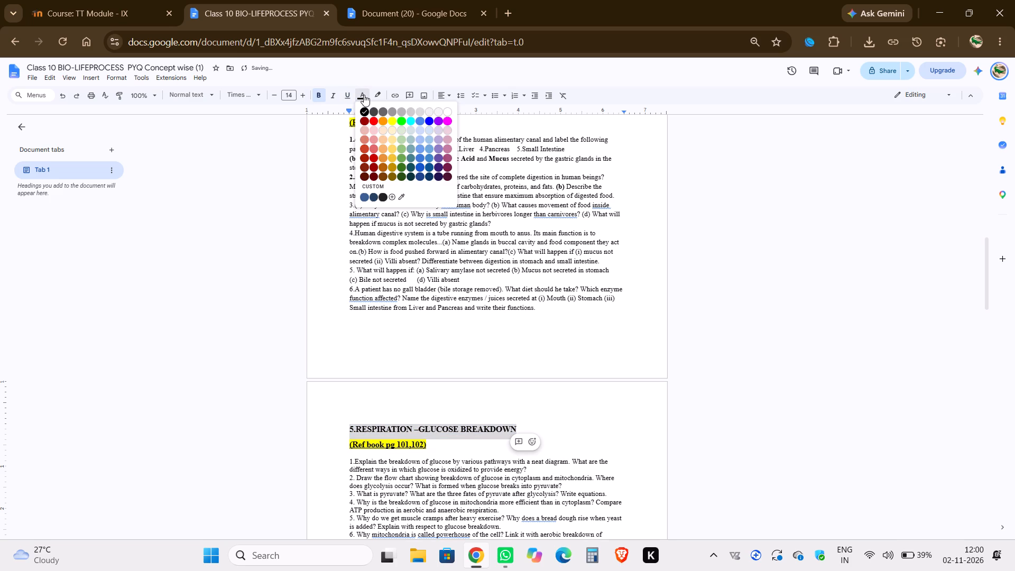
left_click(431, 122)
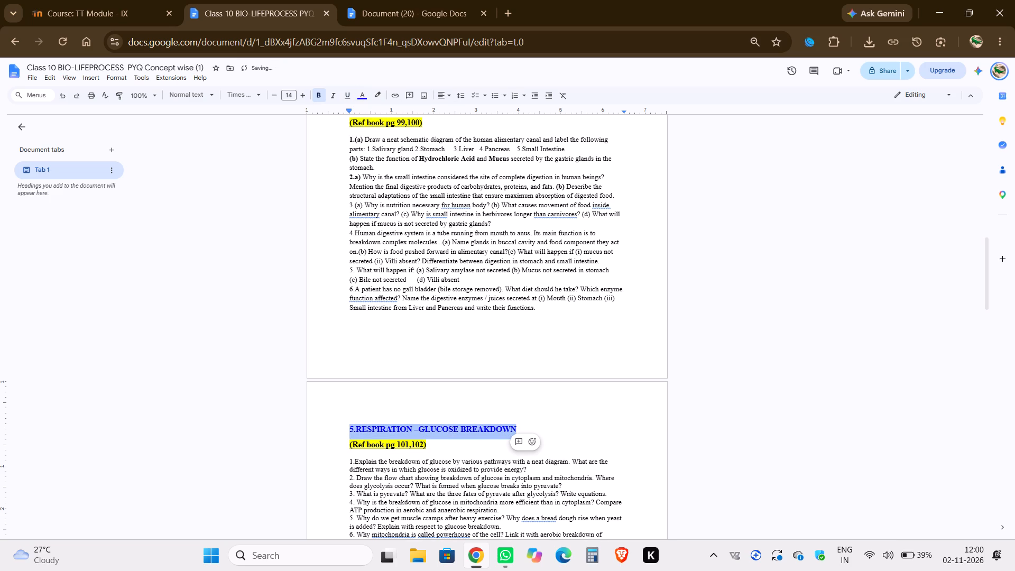
Move "(Ref book pg 103,104)" onto its own line below the "6.RESPIRATION IN ANIMALS" heading.
left_click(453, 308)
scroll(453, 308, "down", 5)
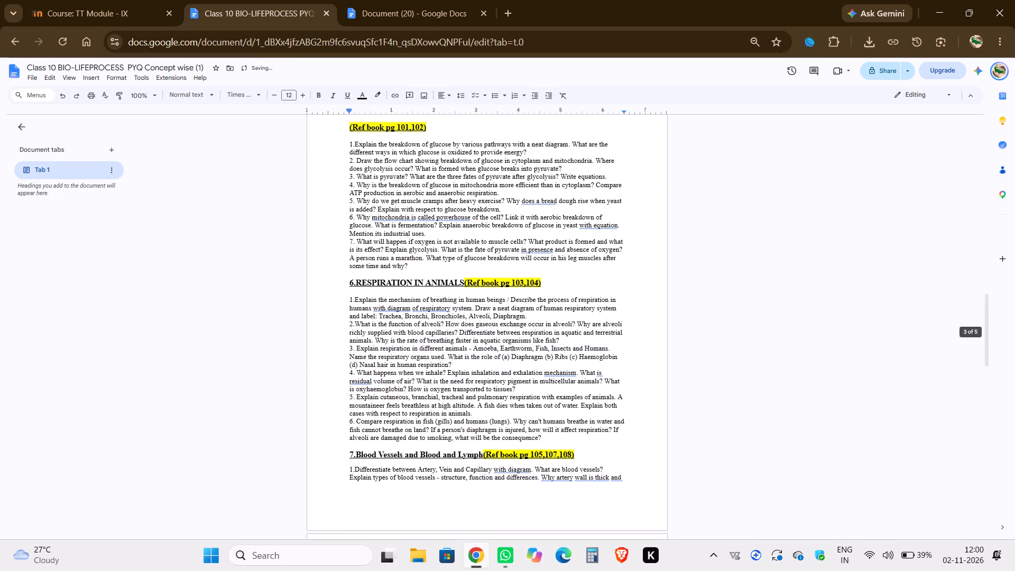
left_click(464, 286)
key("Return")
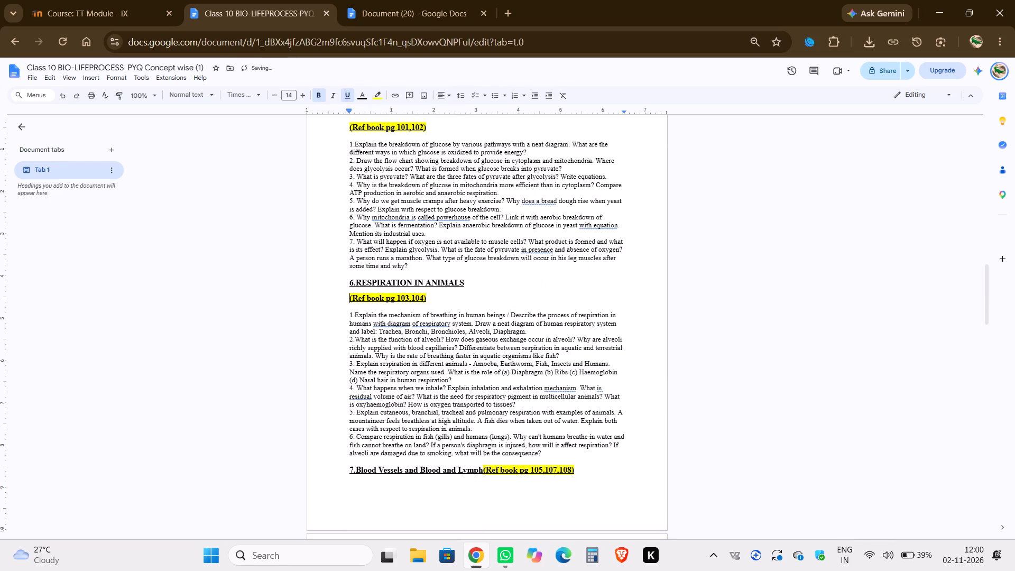
Remove the underline from the "6.RESPIRATION IN ANIMALS" heading and color it blue.
left_click_drag(347, 283, 463, 285)
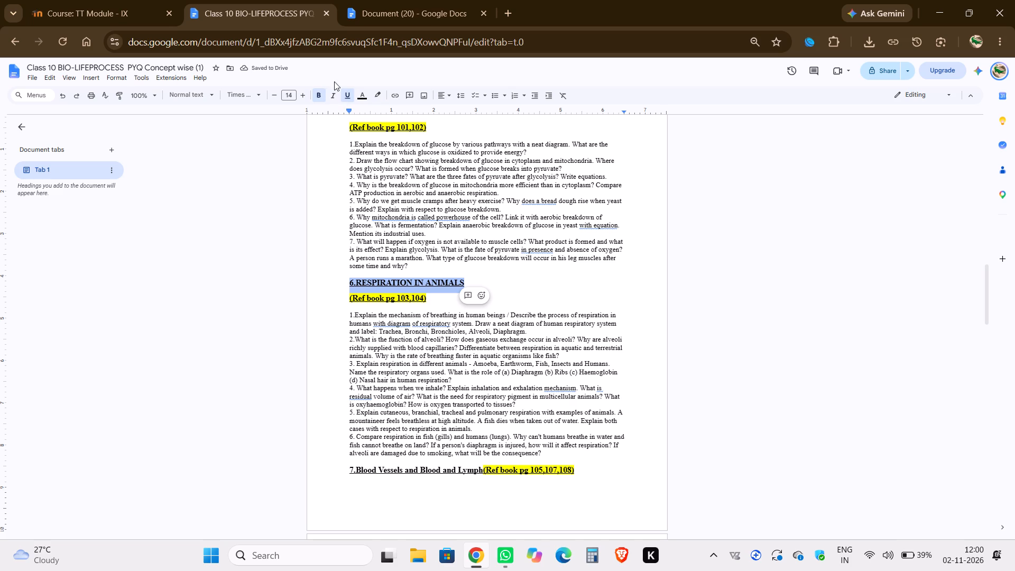
left_click(350, 95)
left_click(362, 96)
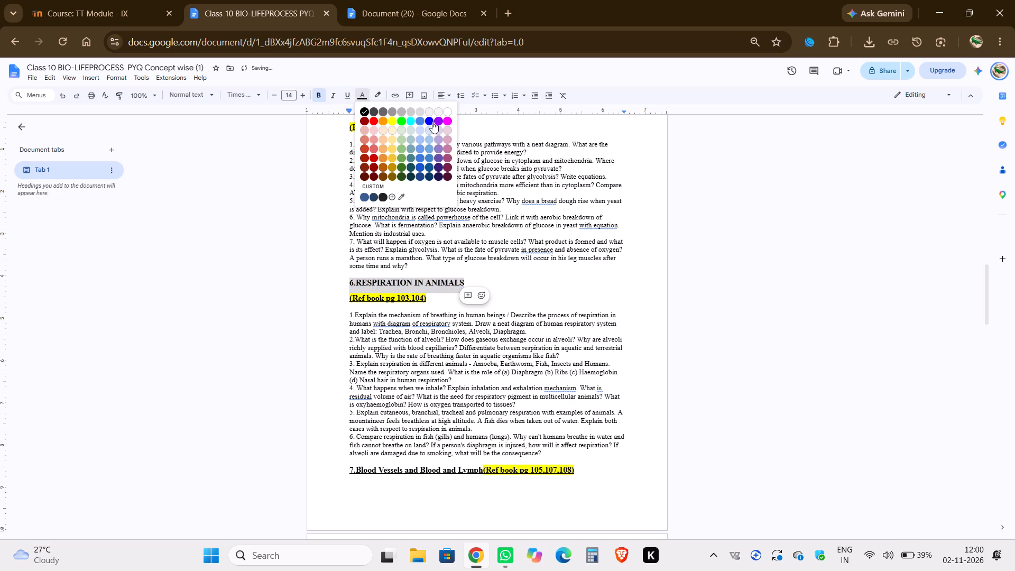
left_click(431, 122)
left_click(446, 337)
Put "(Ref book pg 105,107,108)" on its own line and push the "7.Blood Vessels and Blood and Lymph" heading onto the next page above it.
scroll(446, 337, "down", 1)
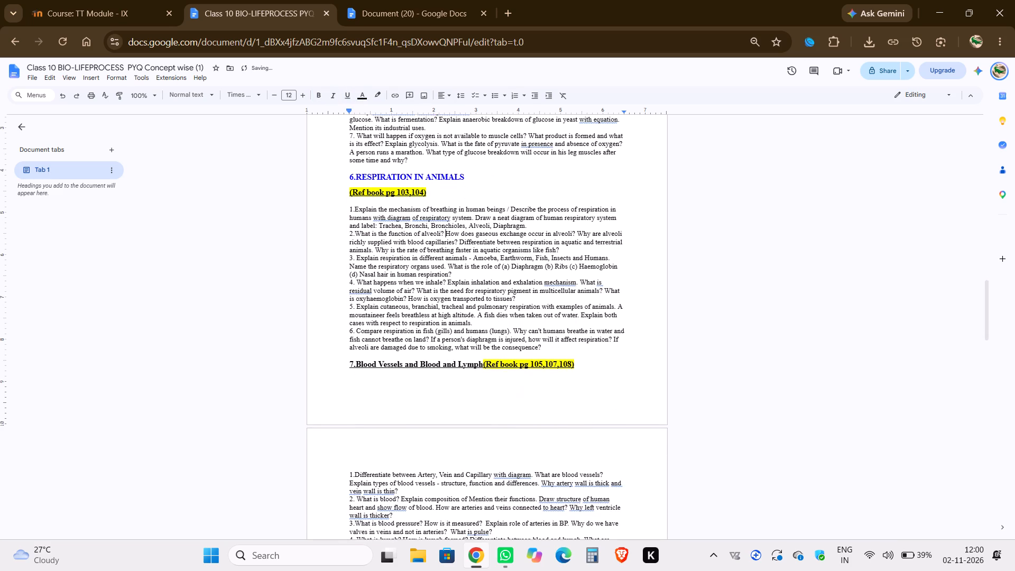
left_click(483, 365)
key("Return")
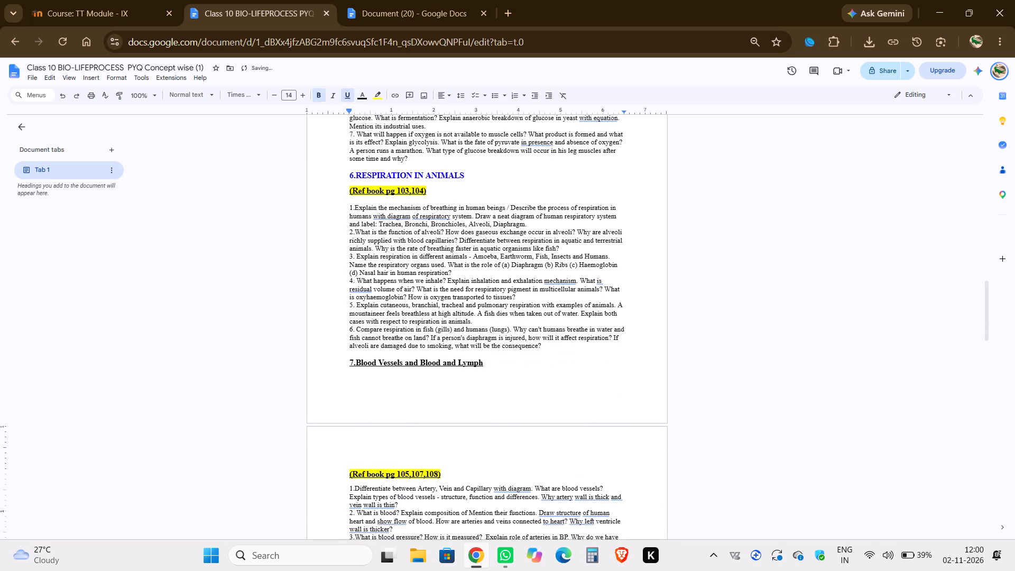
left_click(347, 366)
key("Return")
Remove the underline from the "7.Blood Vessels and Blood and Lymph" heading and color it blue.
scroll(386, 429, "down", 1)
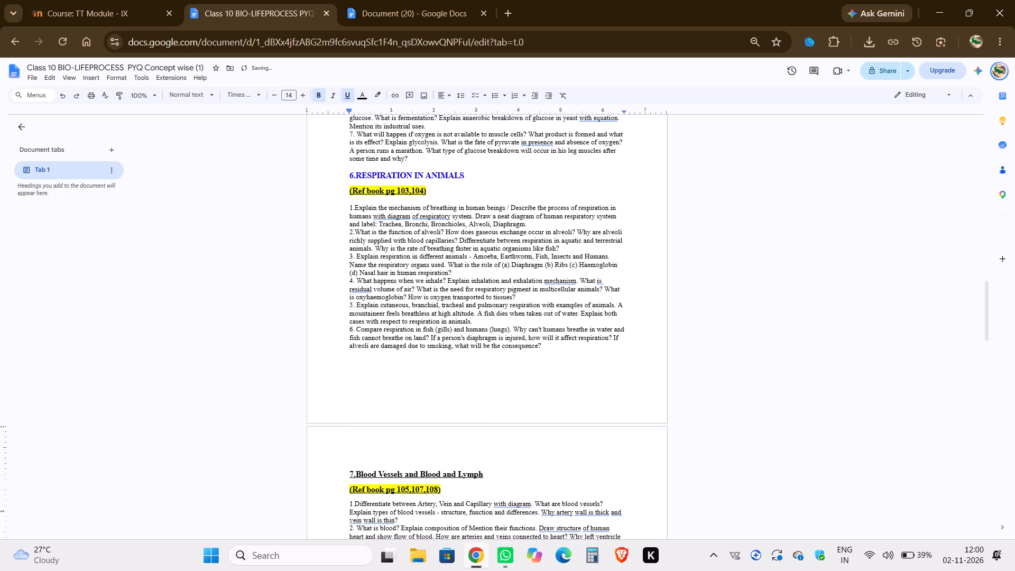
scroll(386, 429, "down", 1)
left_click_drag(343, 287, 515, 288)
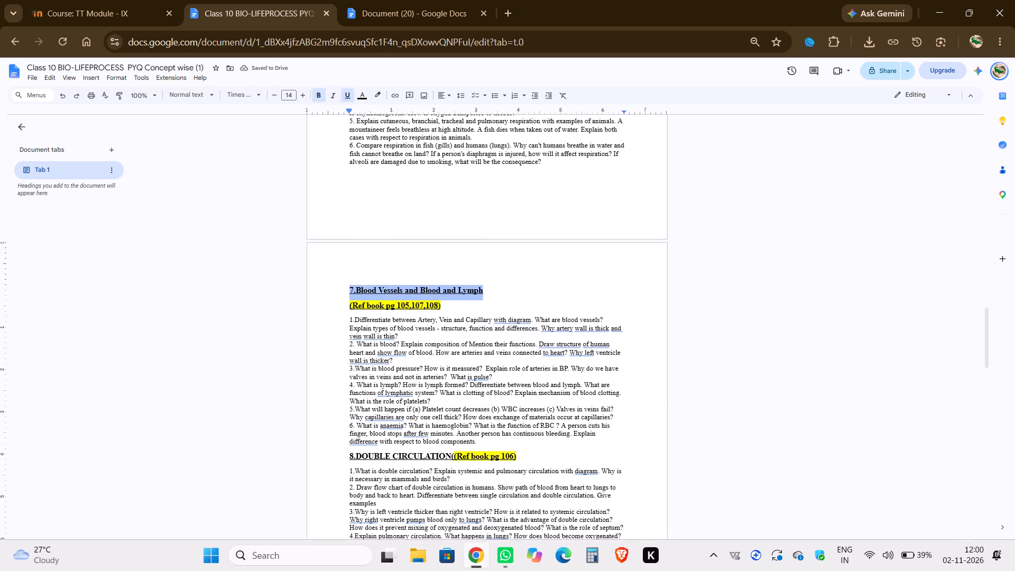
left_click_drag(515, 288, 510, 288)
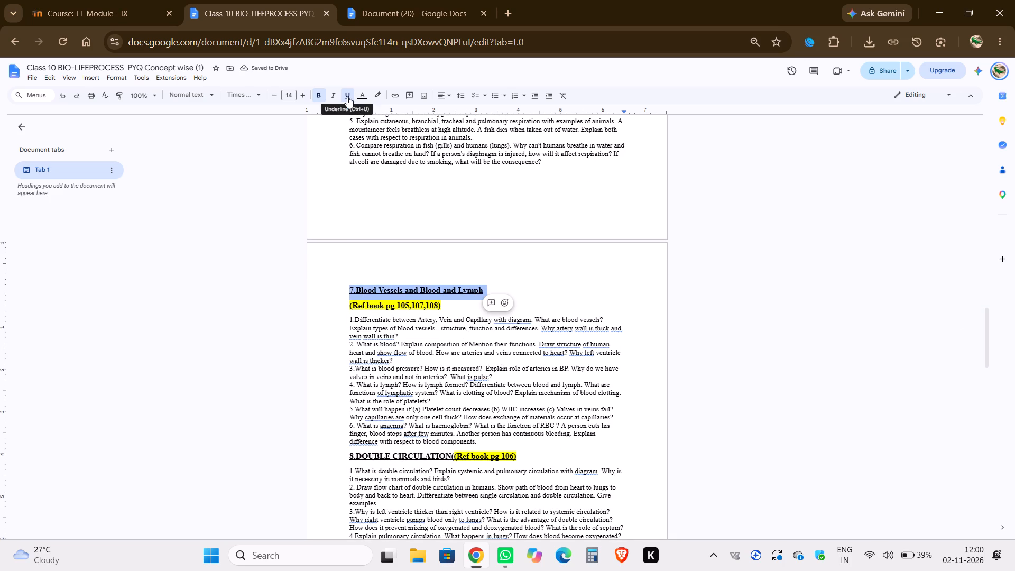
left_click(347, 97)
left_click(363, 97)
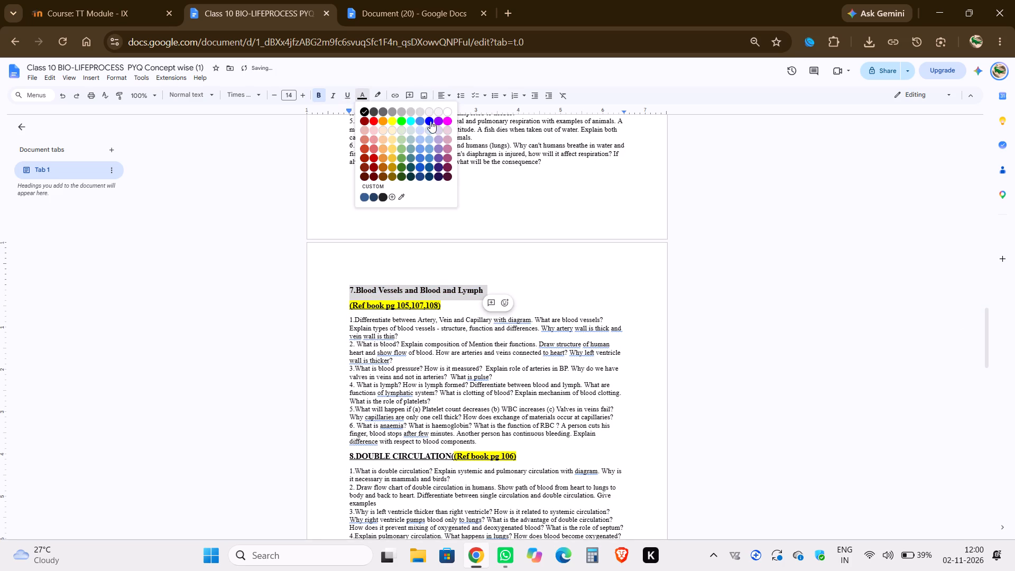
left_click(430, 121)
left_click(437, 281)
Delete the extra opening bracket after "8.DOUBLE CIRCULATION" and move "(Ref book pg 106)" onto its own line below.
scroll(437, 281, "down", 1)
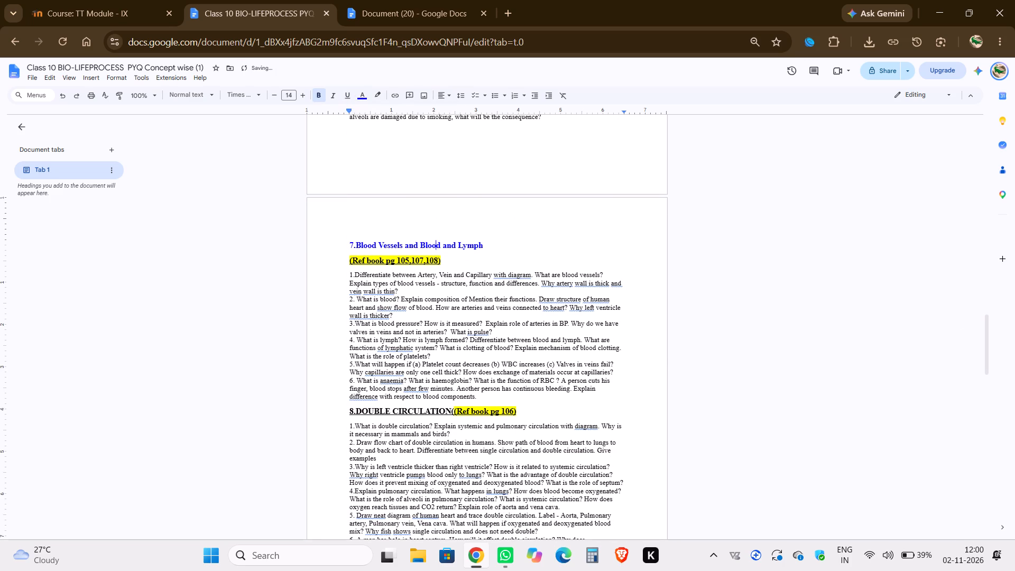
left_click(454, 416)
key("BackSpace")
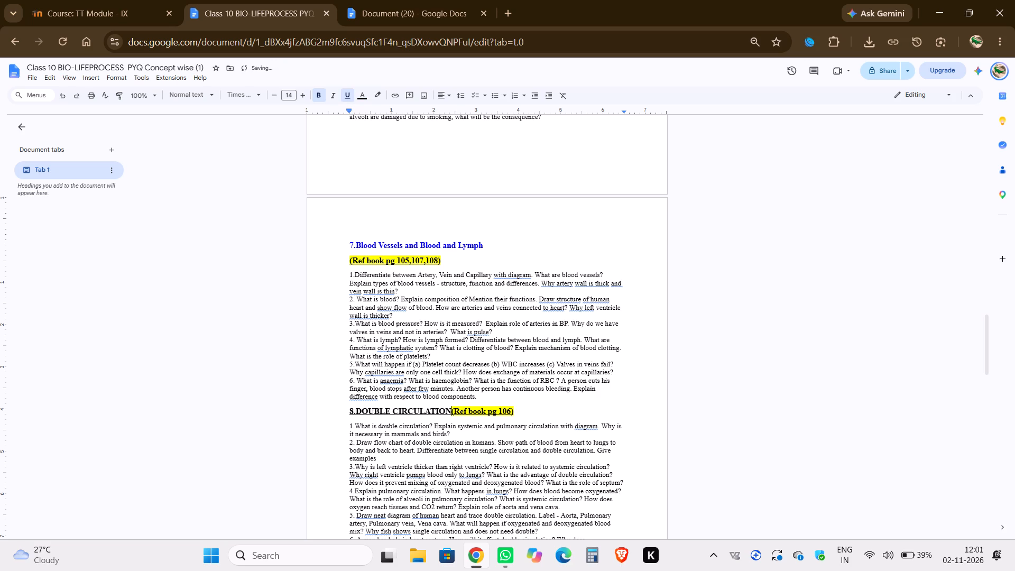
key("Return")
Remove the underline from the "8.DOUBLE CIRCULATION" heading and color it blue.
left_click_drag(349, 413, 384, 413)
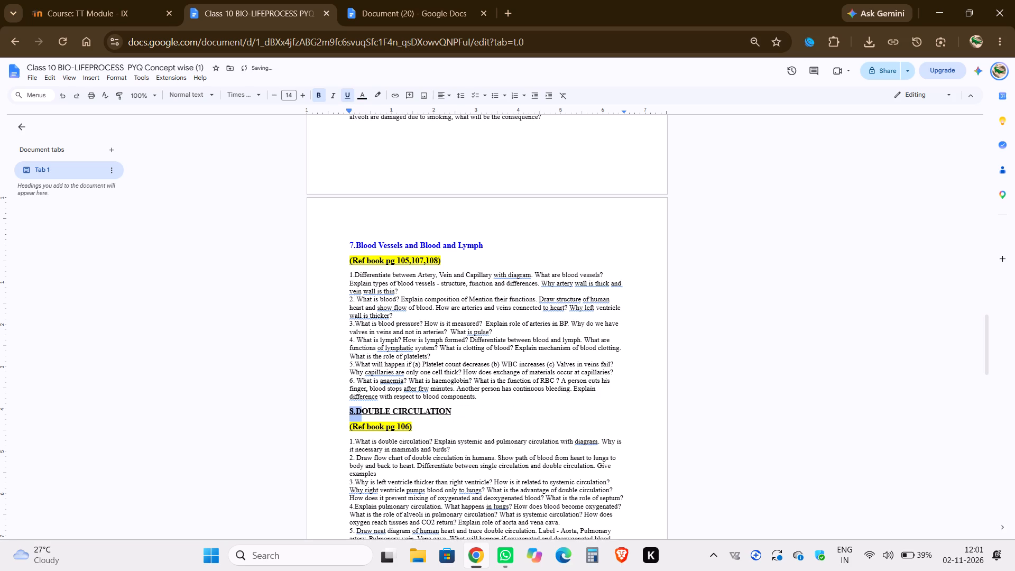
left_click_drag(384, 413, 462, 412)
left_click(350, 91)
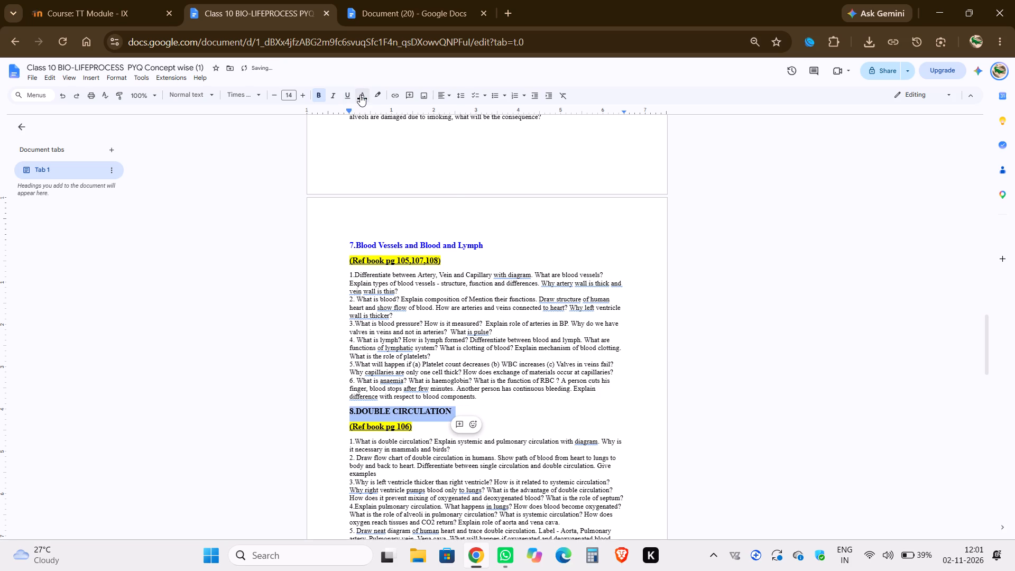
left_click(360, 95)
left_click(430, 122)
left_click(436, 298)
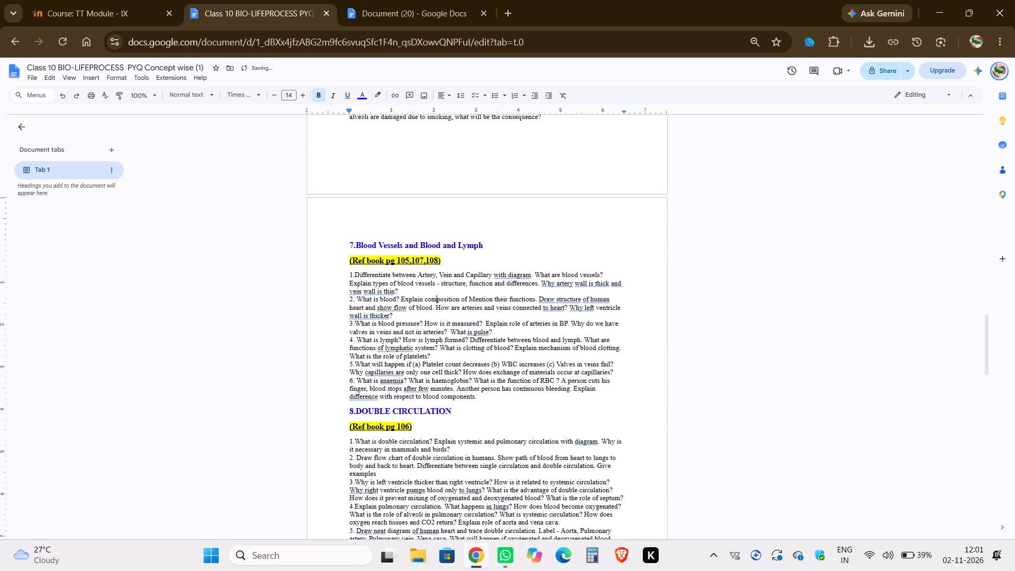
Move "(Ref book pg 108,109,110)" onto its own line below the "9.TRANSPORTATION IN PLANTS" heading.
scroll(436, 298, "down", 5)
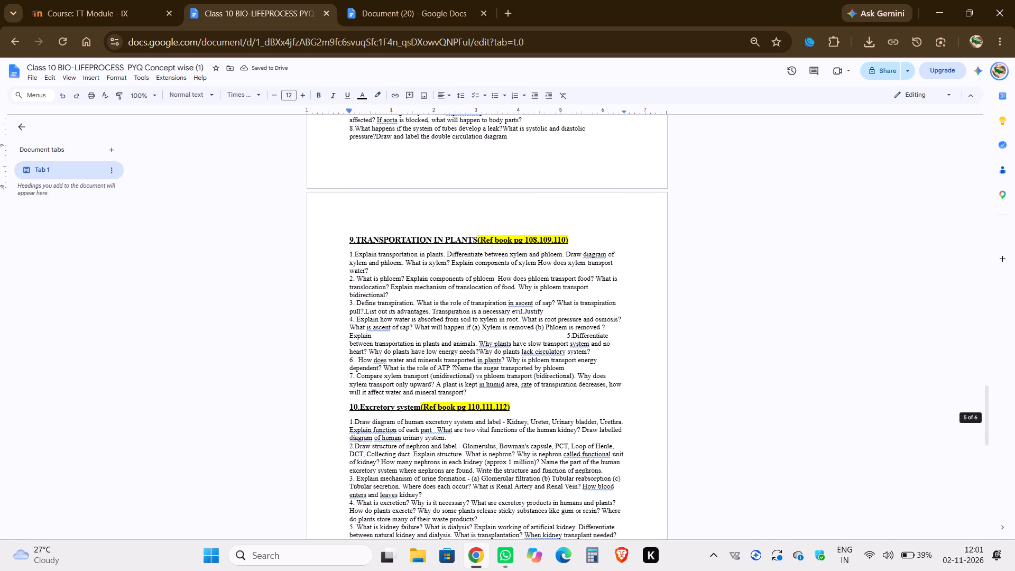
left_click(477, 237)
key("Return")
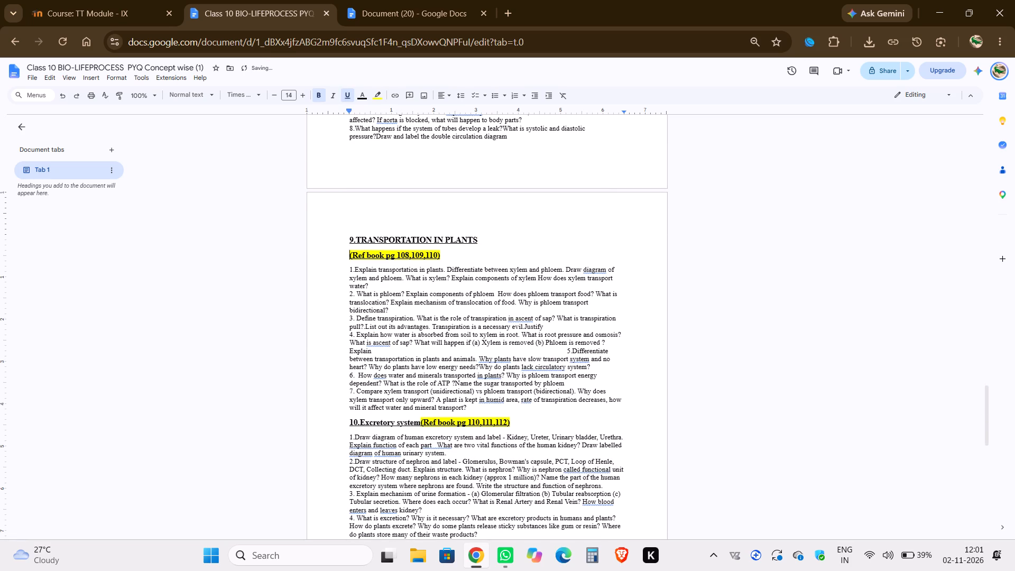
Remove the underline from the "9.TRANSPORTATION IN PLANTS" heading and color it blue.
left_click_drag(347, 238, 477, 233)
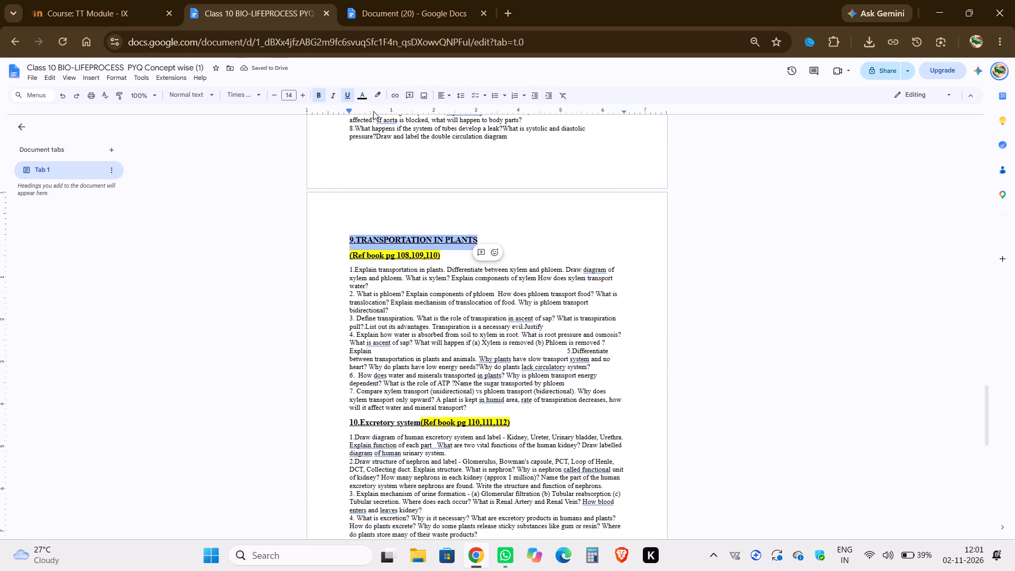
left_click(345, 91)
left_click(361, 96)
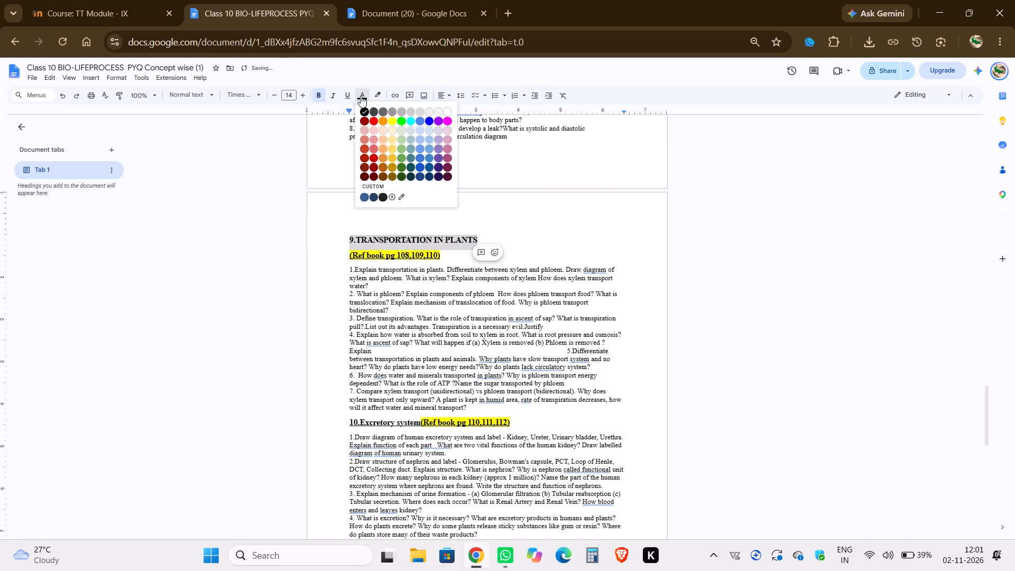
left_click(431, 122)
Move "(Ref book pg 110,111,112)" onto its own line below the "10.Excretory system" heading.
scroll(443, 261, "down", 1)
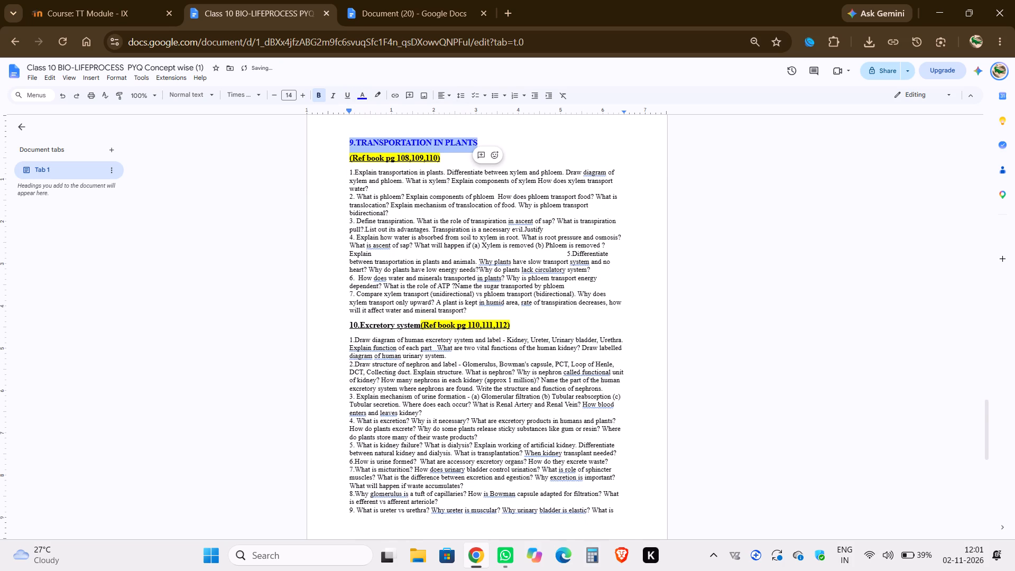
left_click(425, 328)
key("Left")
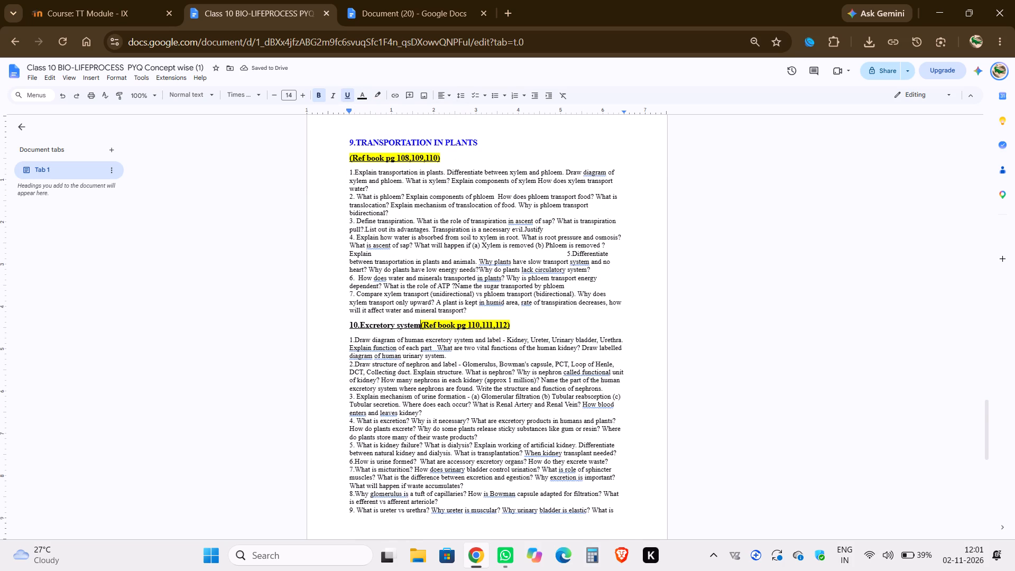
key("Return")
Remove the underline from the "10.Excretory system" heading and color it blue.
scroll(425, 328, "down", 2)
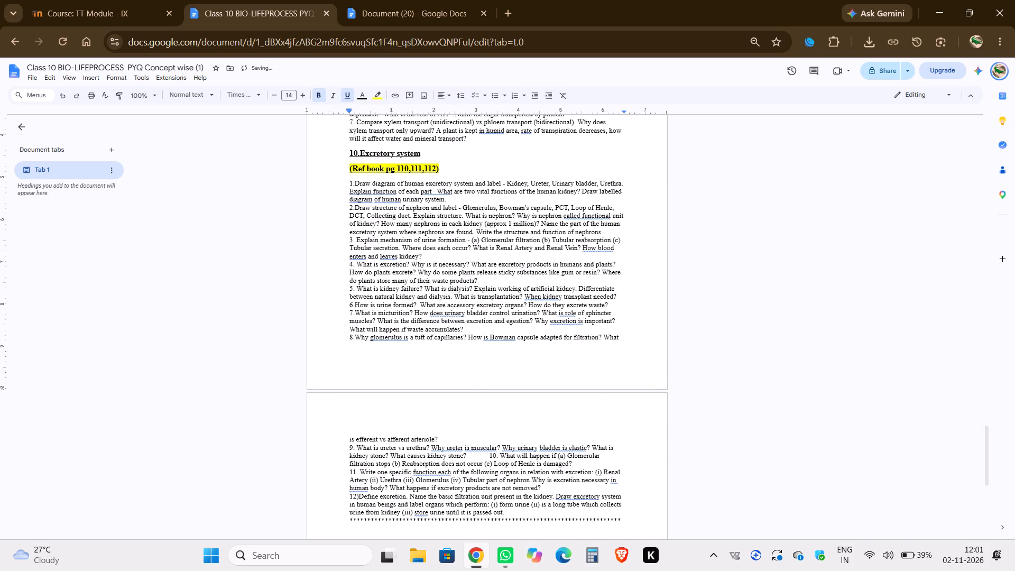
left_click_drag(348, 151, 421, 155)
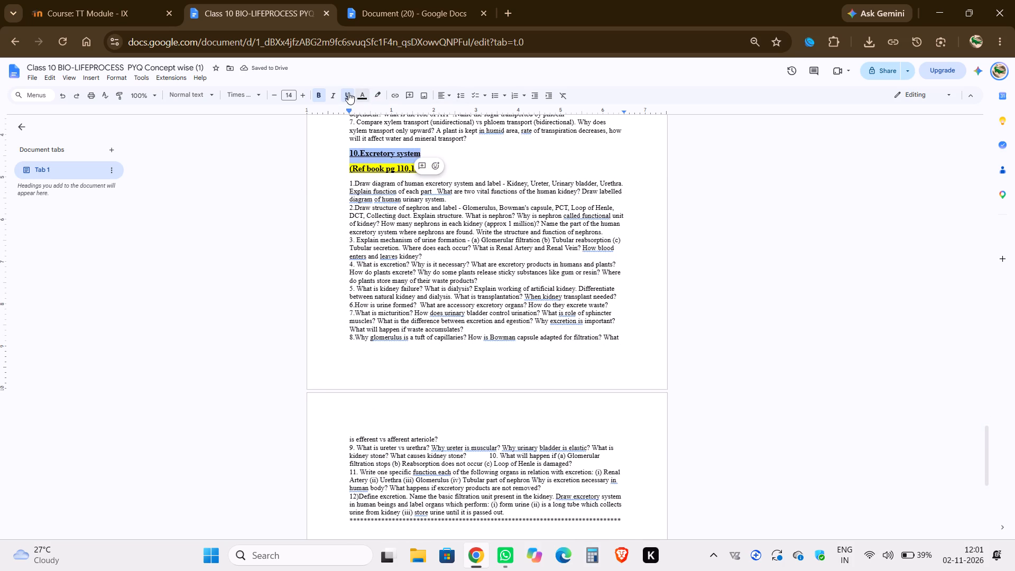
left_click(348, 93)
left_click(359, 97)
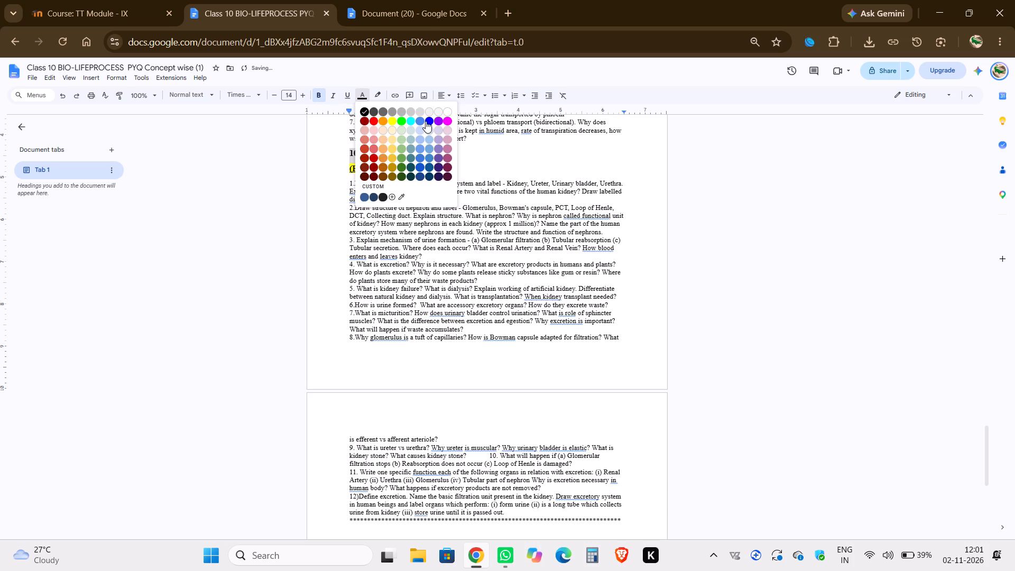
left_click(426, 121)
left_click(464, 240)
Delete the stray opening bracket at the end of the "1.NUTRITION IN PLANTS" heading.
scroll(464, 240, "down", 3)
scroll(464, 240, "up", 4)
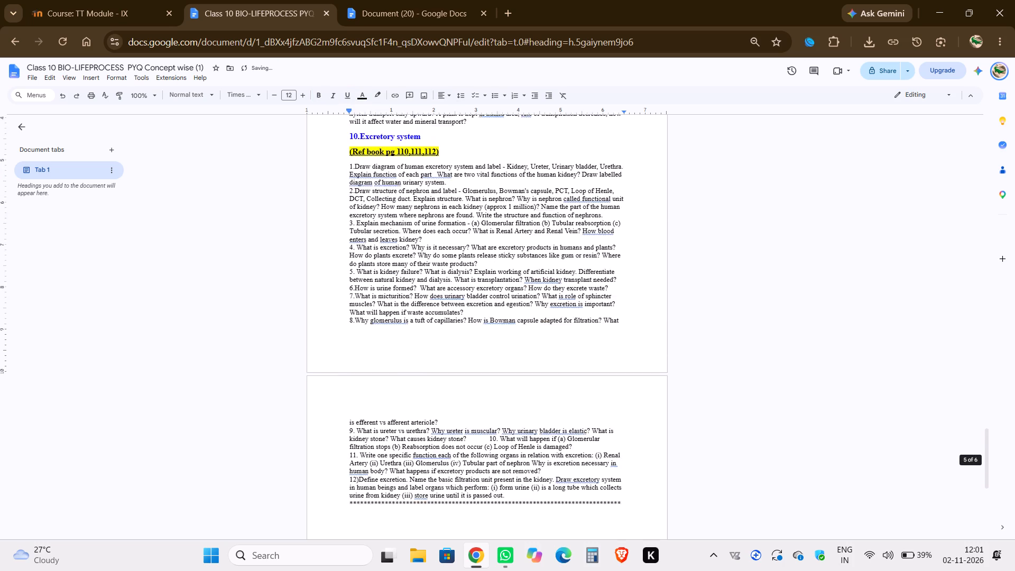
scroll(464, 240, "up", 10)
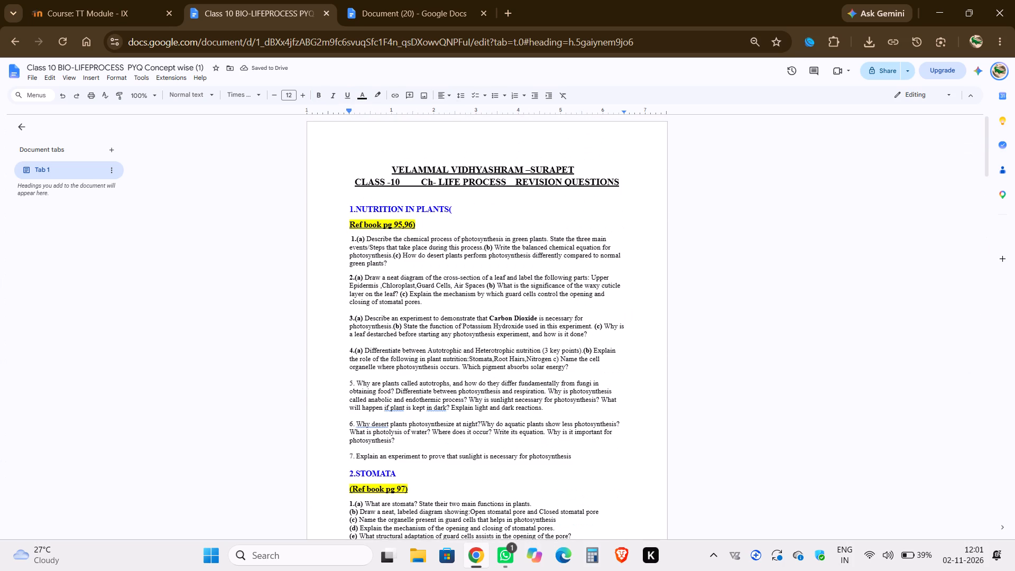
left_click(458, 208)
key("BackSpace")
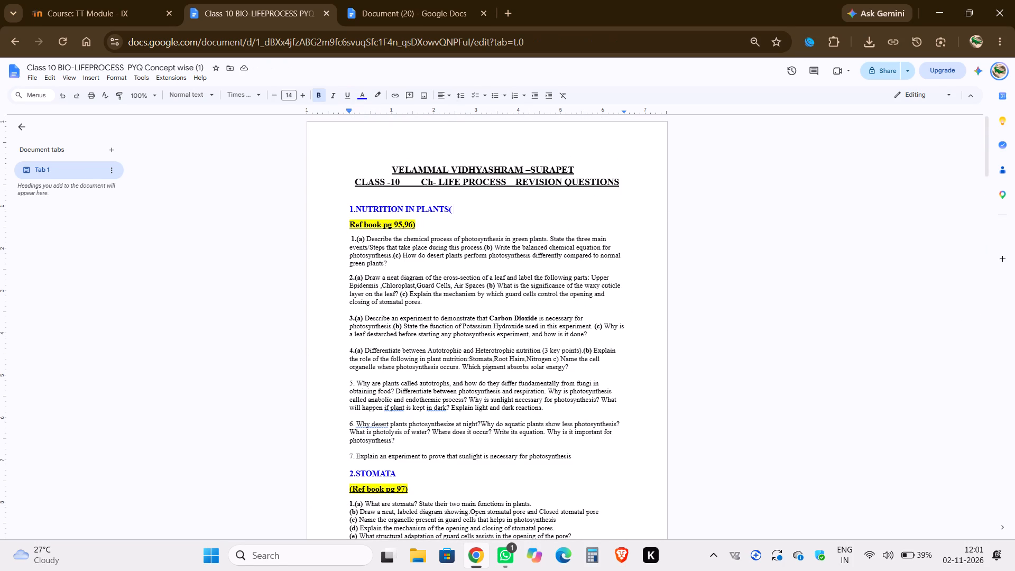
key("BackSpace")
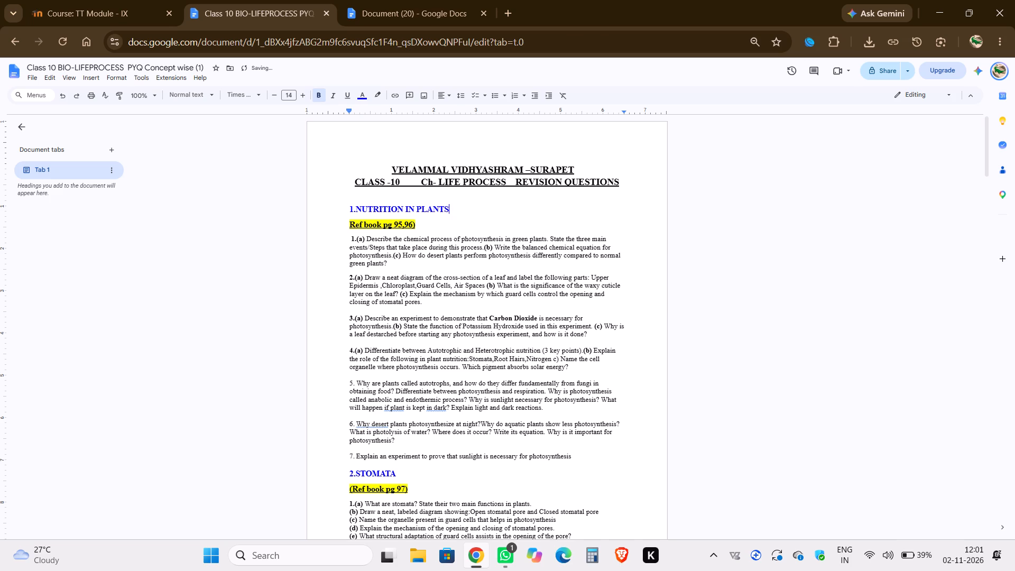
Insert a space between the dash and "SURAPET" in the document's school title line.
left_click(532, 172)
key("space")
Add the line "Model 2 - Revision Worksheet" below the school name in the document title.
left_click(591, 168)
key("Return")
type("Mo")
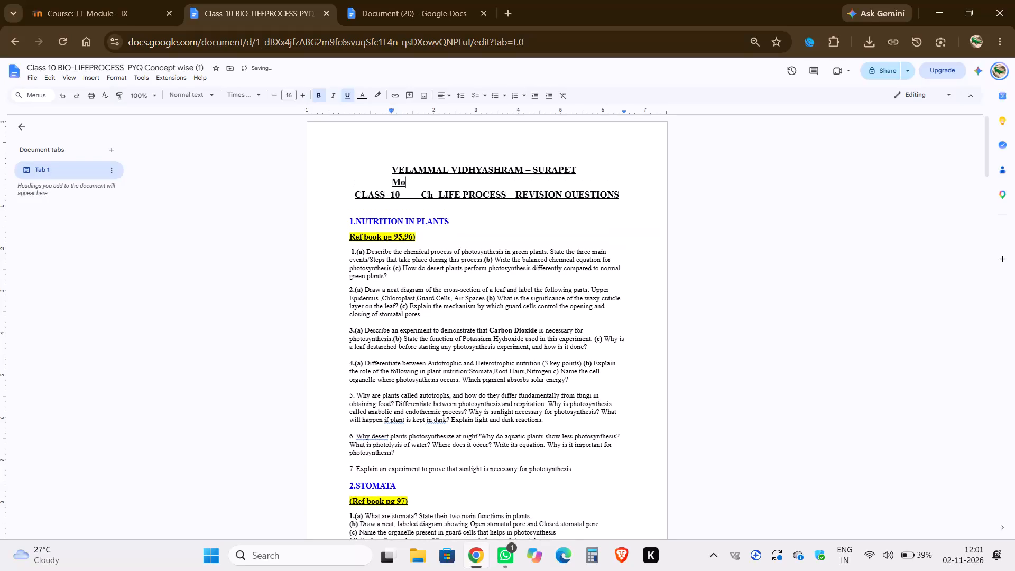
type("del 2")
key("space")
key("minus")
key("space")
type("Revision Worksheet")
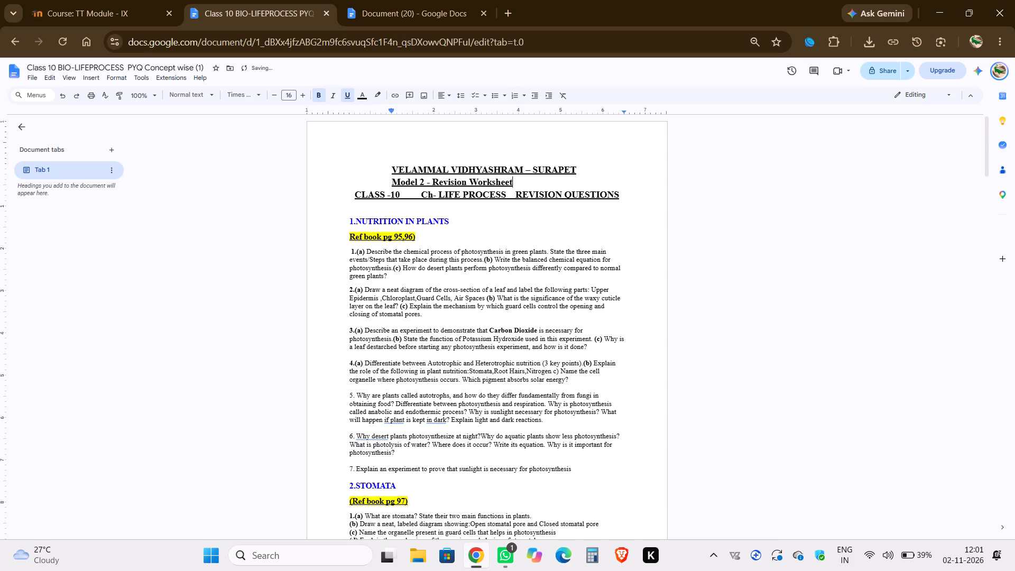
Center-align the three title lines at the top of the document.
left_click_drag(394, 170, 654, 198)
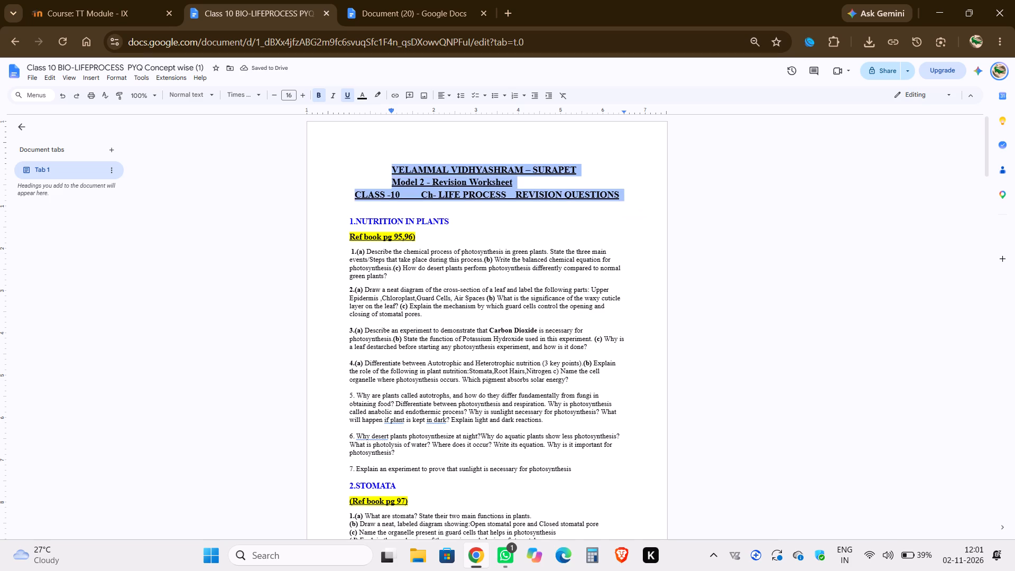
left_click(450, 100)
left_click(456, 109)
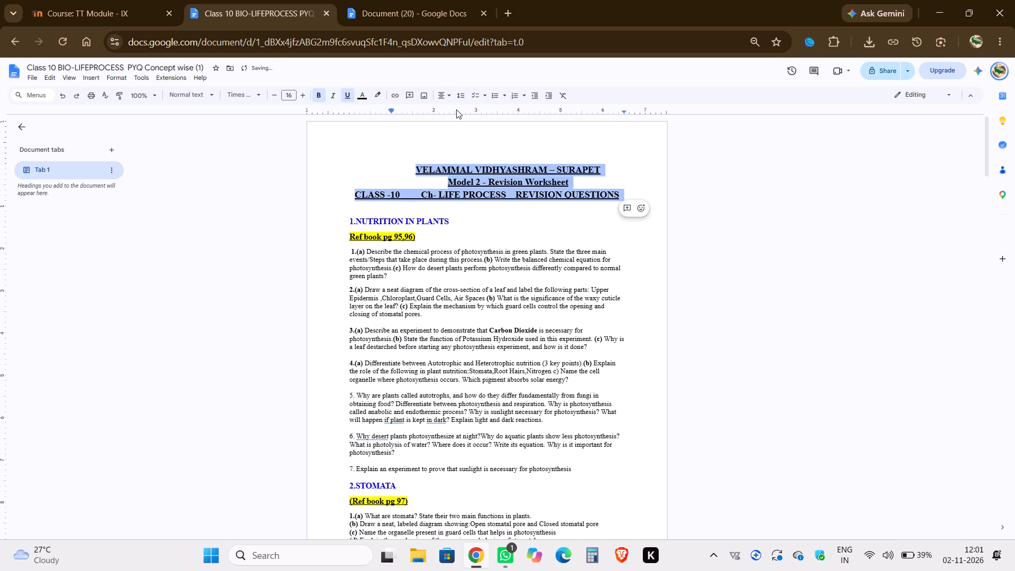
Delete "CLASS -10" and the gap after it from the third title line, so the line starts with "Ch- LIFE PROCESS".
left_click(478, 211)
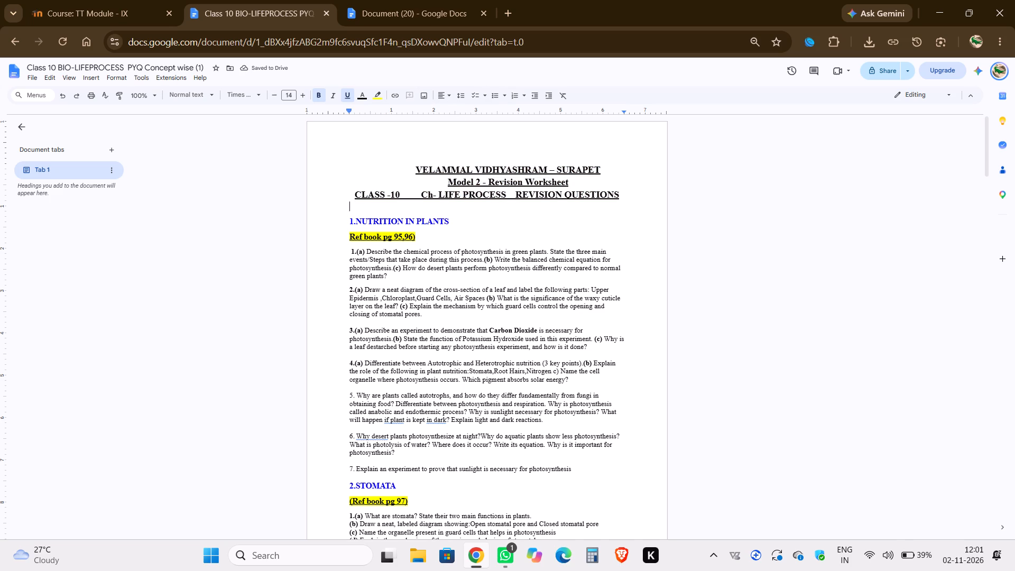
left_click(425, 195)
key("BackSpace")
key("BackSpace")
key("BackSpace")
key("BackSpace")
key("BackSpace")
key("BackSpace")
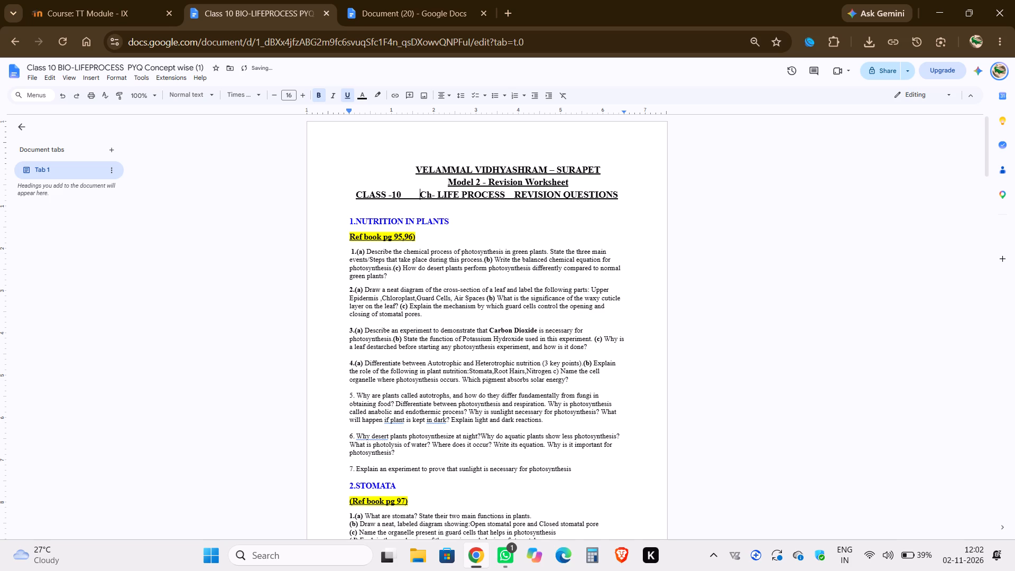
key("BackSpace")
key("BackSpace")
key("BackSpace")
key("BackSpace")
key("BackSpace")
key("BackSpace")
key("BackSpace")
key("BackSpace")
key("BackSpace")
key("BackSpace")
key("BackSpace")
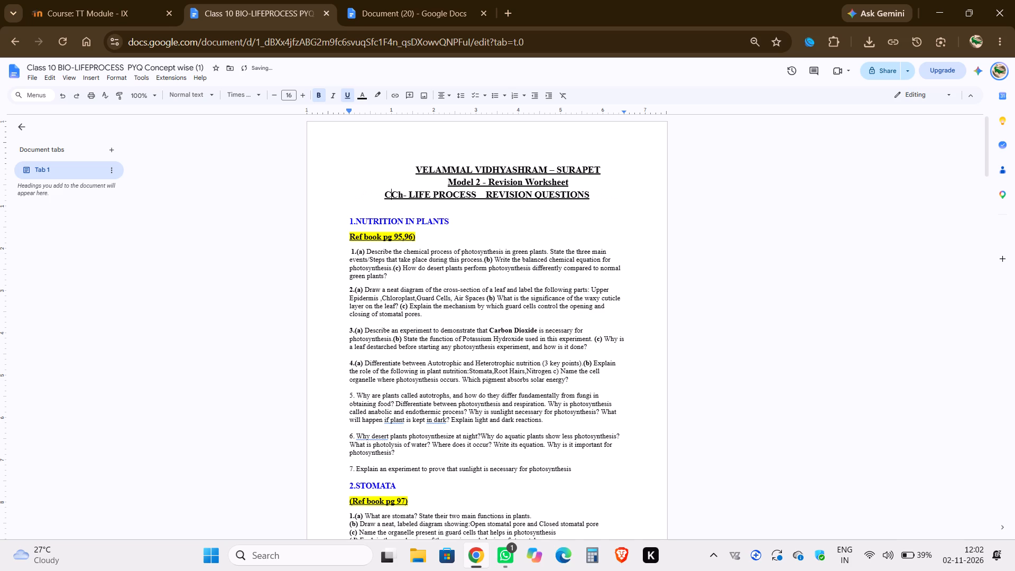
key("BackSpace")
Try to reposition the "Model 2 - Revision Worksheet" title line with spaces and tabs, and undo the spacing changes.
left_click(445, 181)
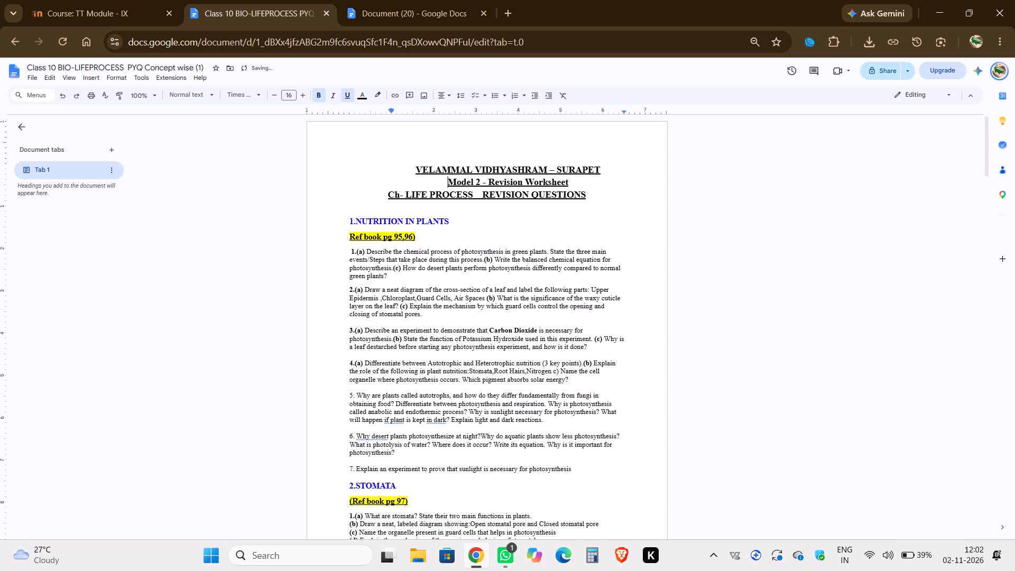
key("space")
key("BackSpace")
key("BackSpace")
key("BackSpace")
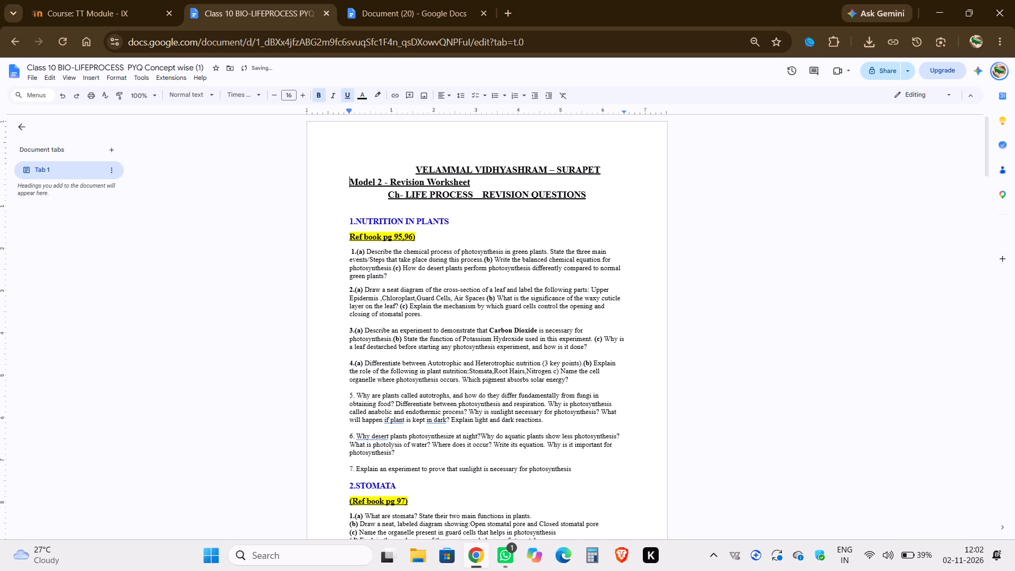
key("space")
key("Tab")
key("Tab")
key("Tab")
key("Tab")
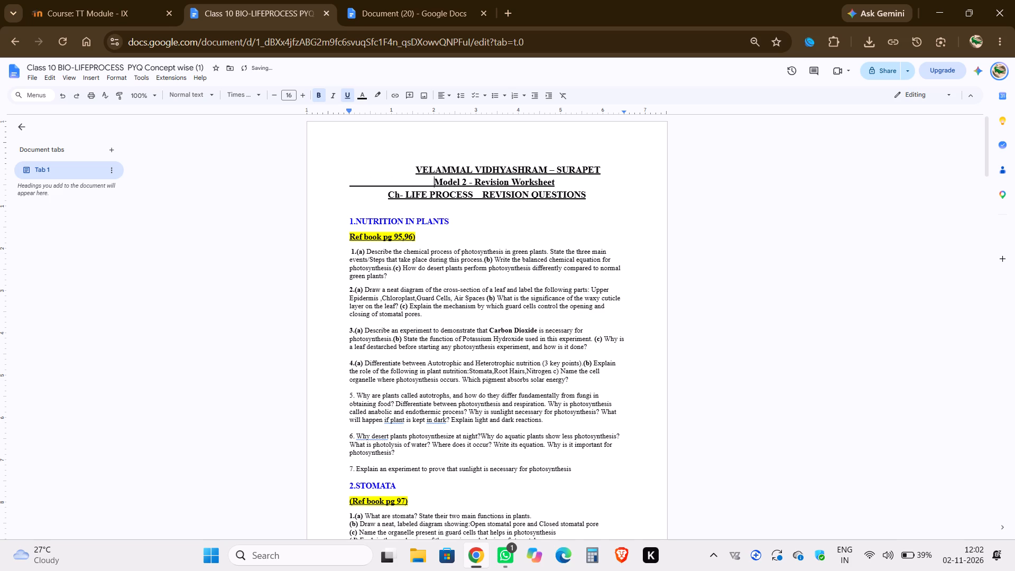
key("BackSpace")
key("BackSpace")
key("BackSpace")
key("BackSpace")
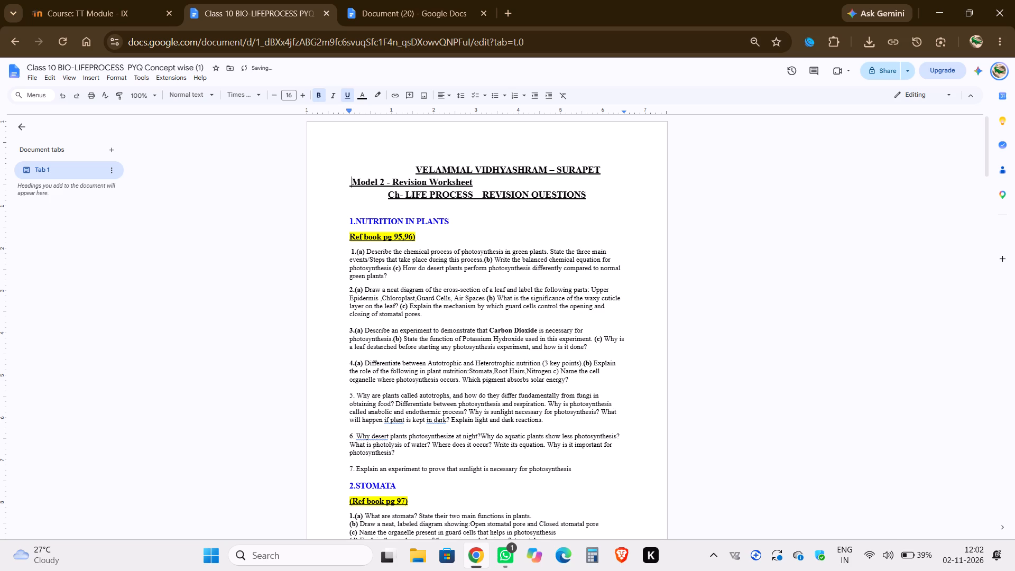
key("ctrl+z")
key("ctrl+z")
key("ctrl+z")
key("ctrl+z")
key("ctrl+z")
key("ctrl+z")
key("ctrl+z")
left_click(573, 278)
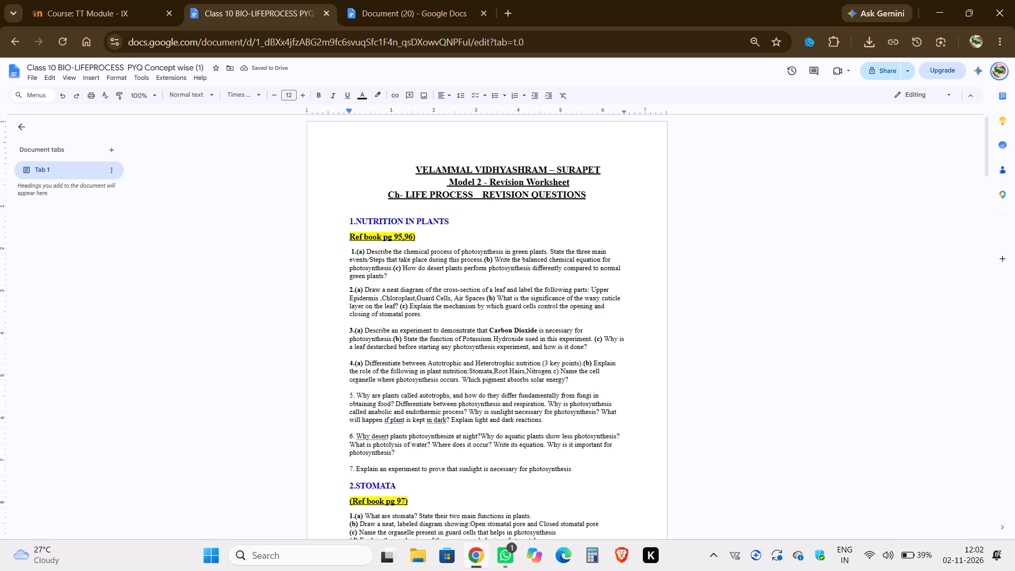
Change "LIFE PROCESS" to "LIFE PROCESSES" in the chapter title line.
left_click(474, 194)
type("es")
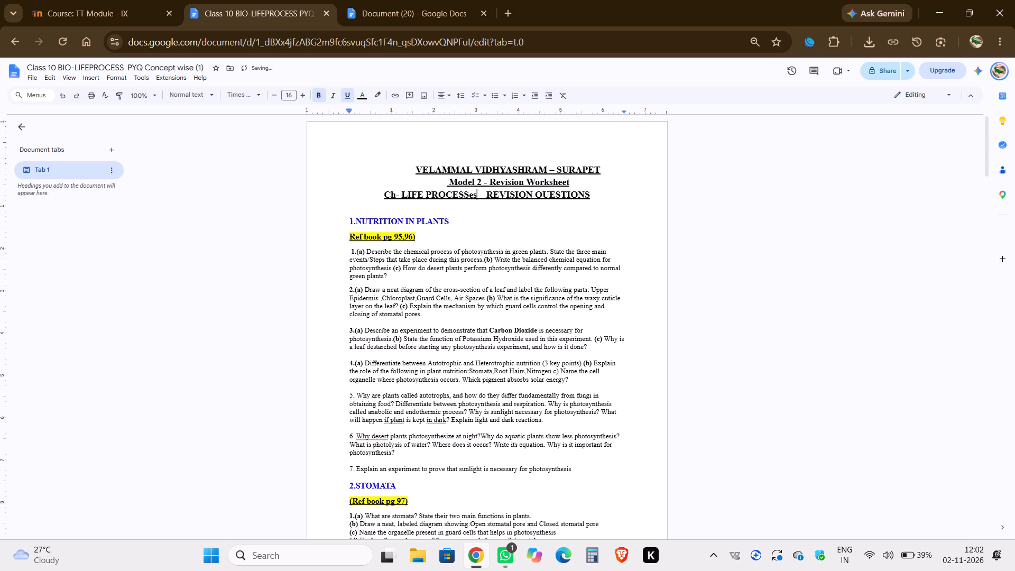
key("BackSpace")
key("BackSpace")
type("ES")
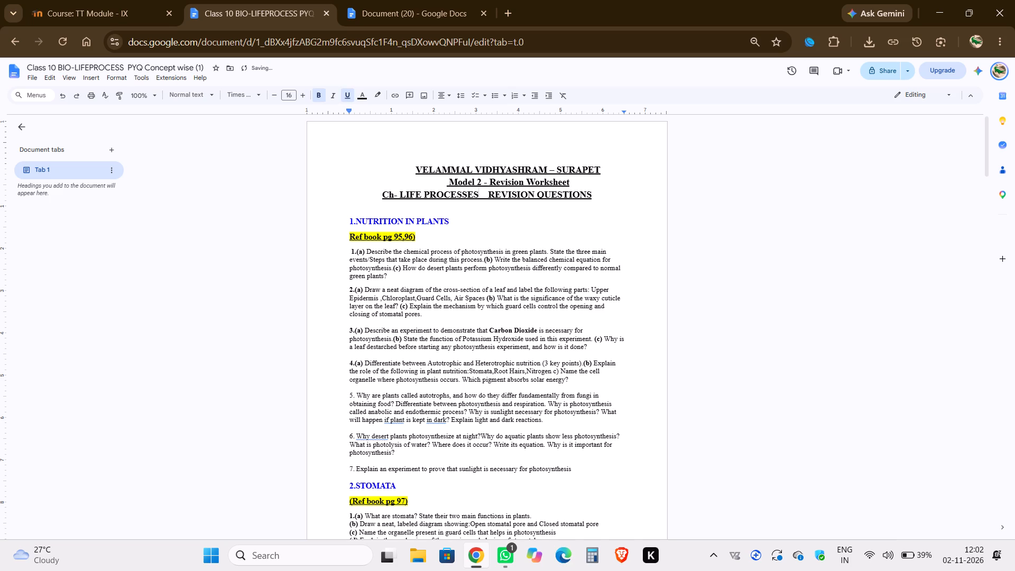
Delete "REVISION QUESTIONS" from the end of the chapter title line.
left_click_drag(490, 194, 590, 197)
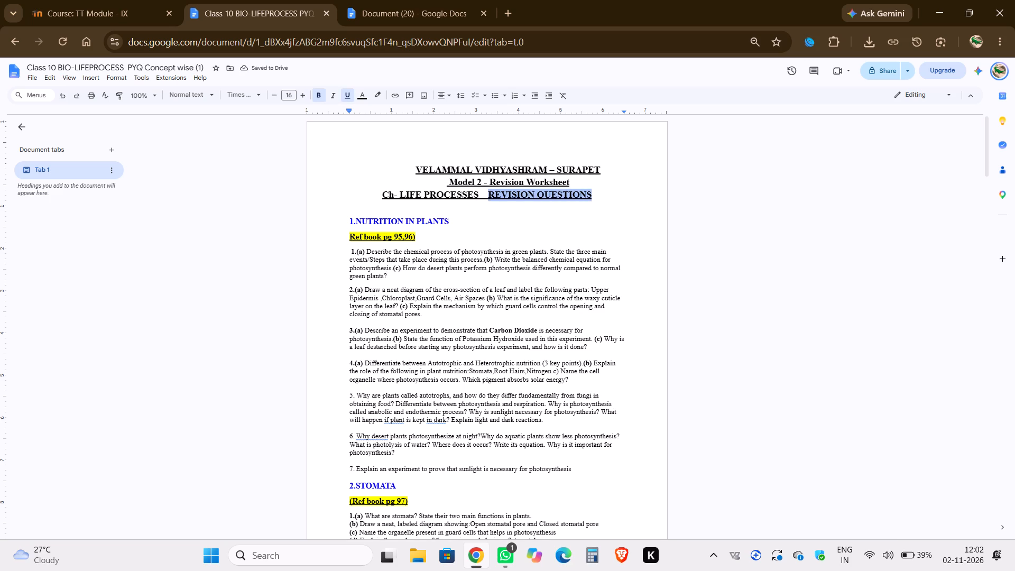
left_click_drag(590, 197, 590, 197)
key("BackSpace")
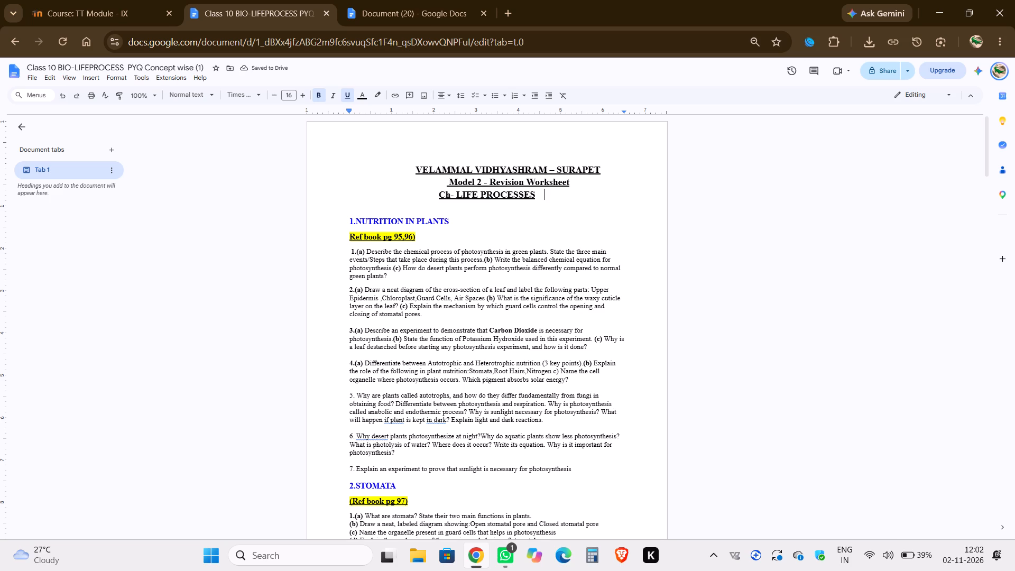
Insert "Biology" before "Revision Worksheet" in the second title line.
left_click(492, 185)
type("Bi")
key("BackSpace")
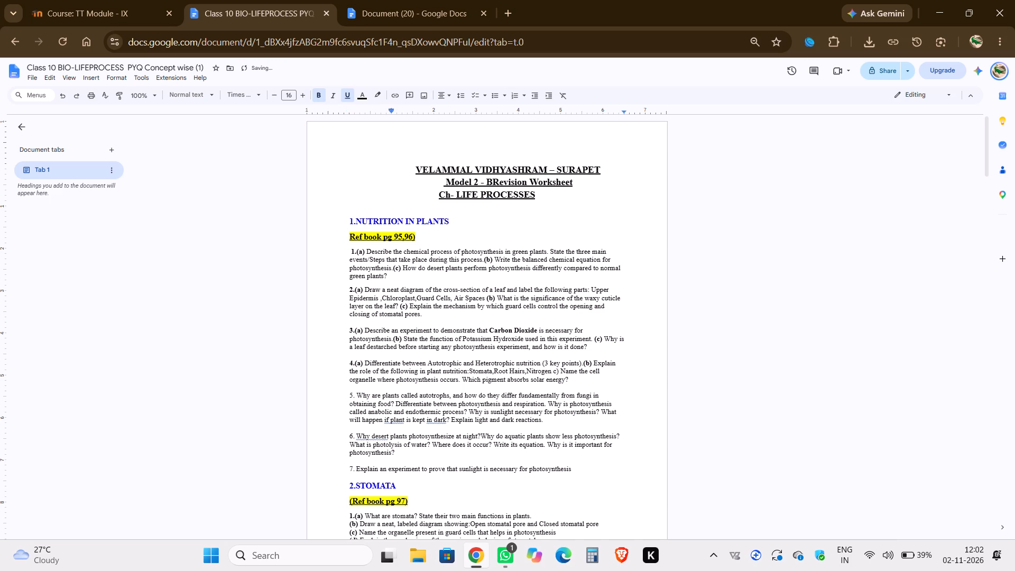
type("iology")
key("space")
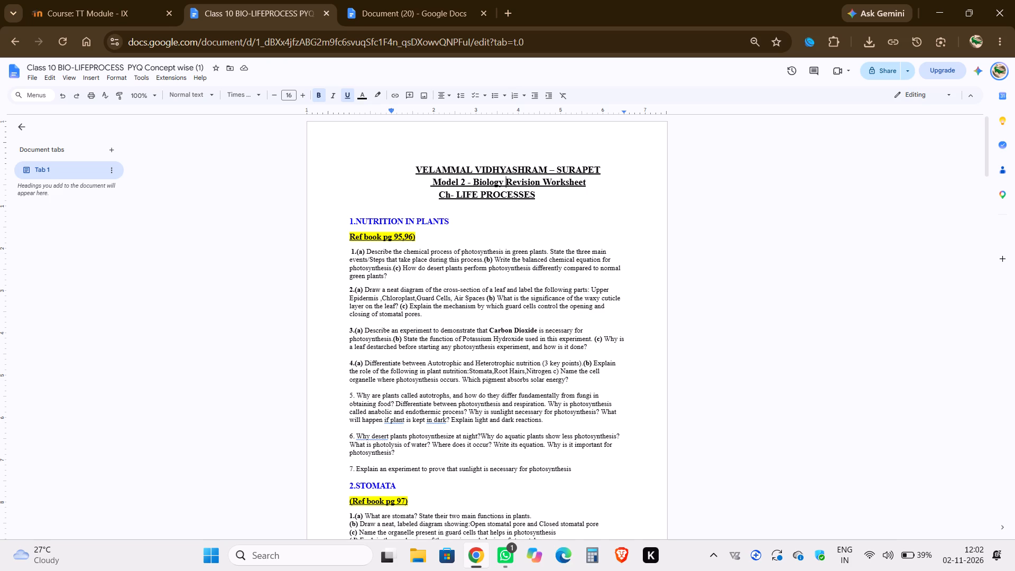
In Document (20), copy the Control and Coordination questions from the "Concept : Nervous System" heading onward, leaving out the title lines.
left_click(444, 0)
scroll(454, 173, "up", 9)
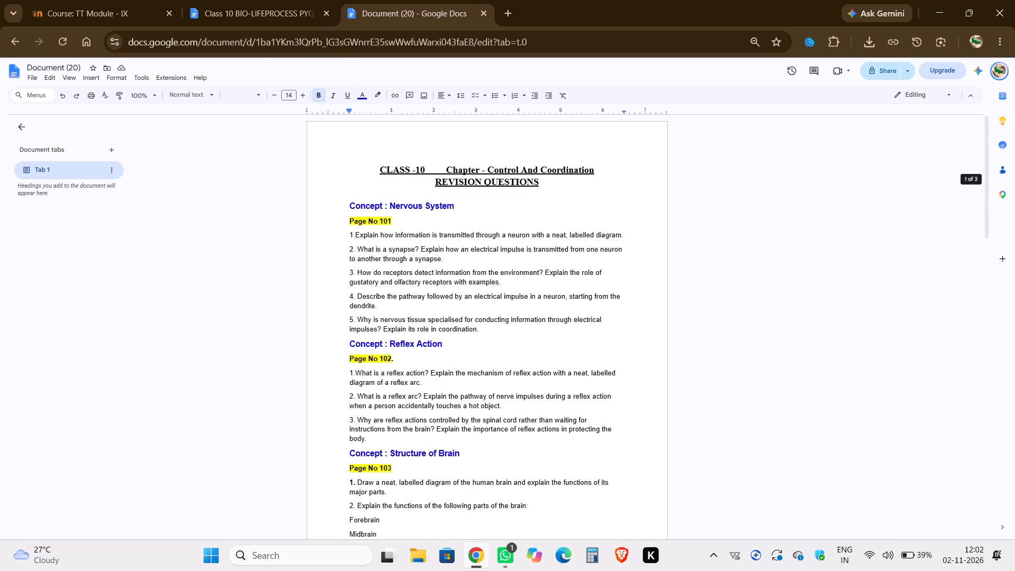
left_click(445, 165)
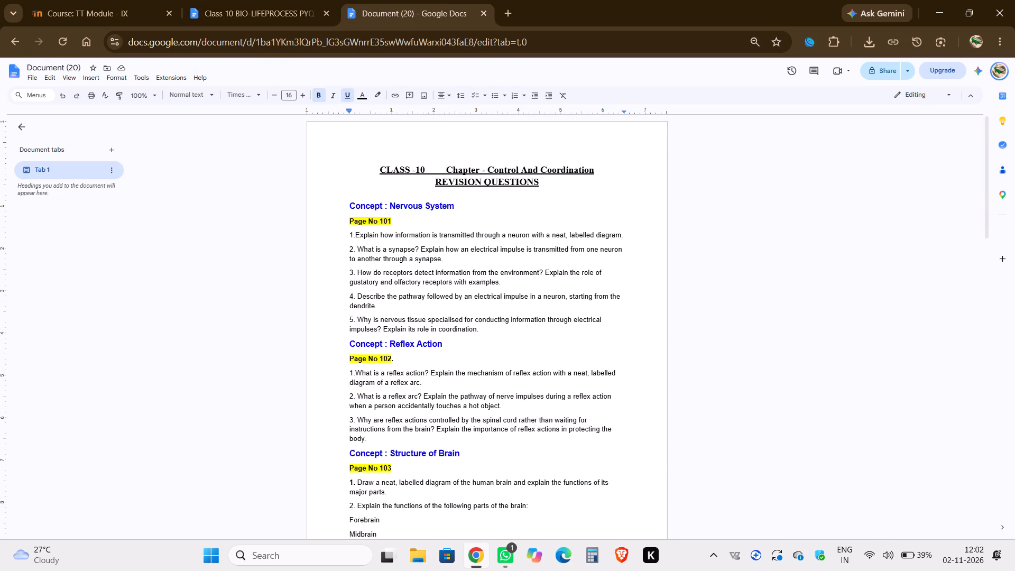
left_click(289, 0)
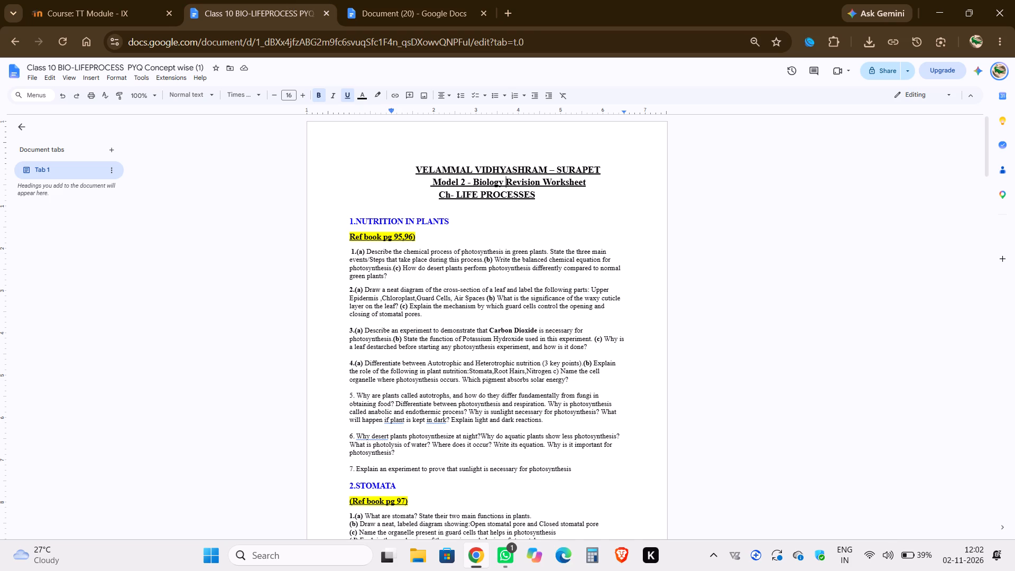
left_click(427, 0)
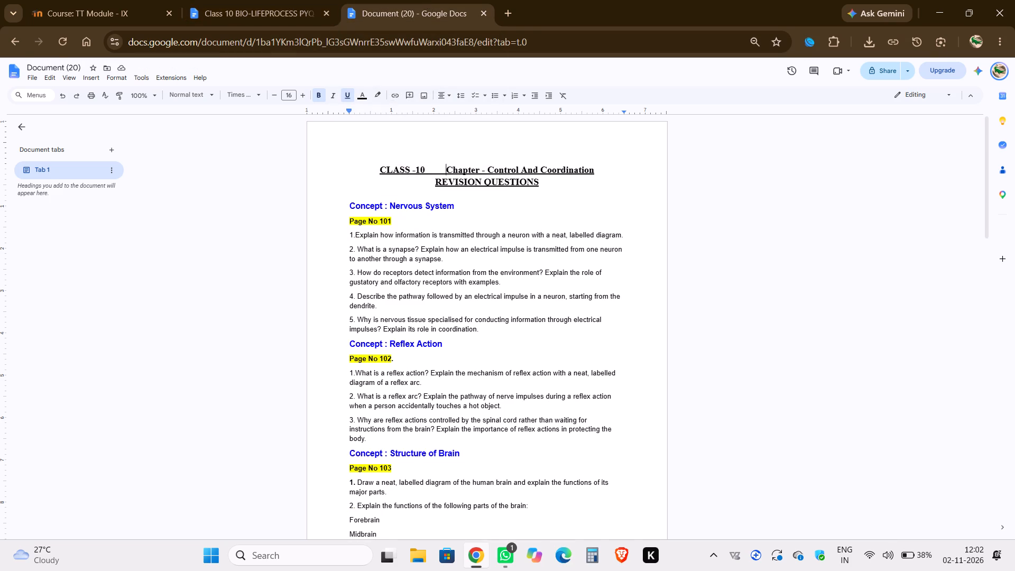
left_click_drag(348, 208, 471, 563)
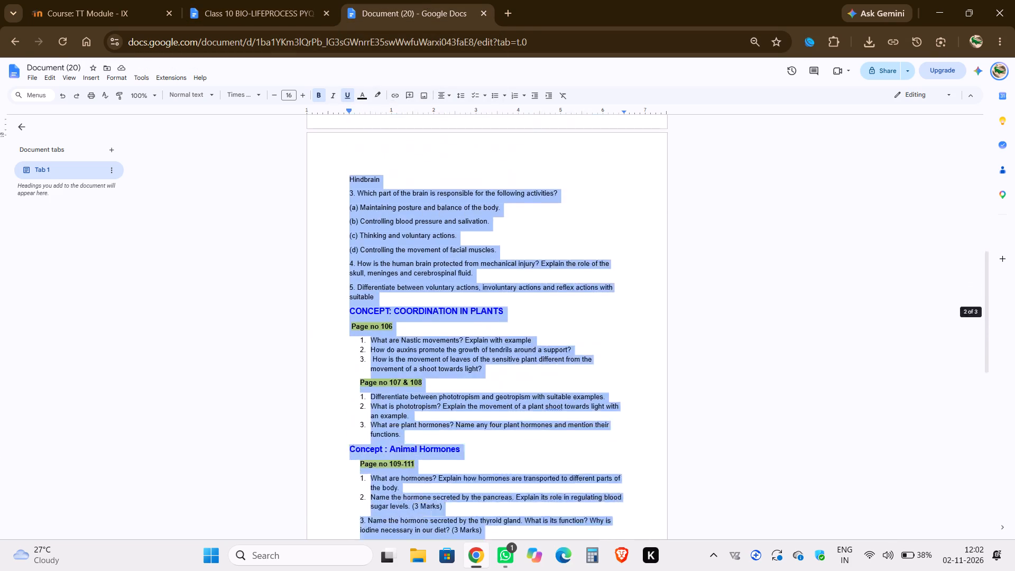
left_click_drag(471, 563, 611, 445)
key("ctrl+c")
Switch back to the Life Processes document and delete the row of asterisks after the last excretion question.
left_click(263, 0)
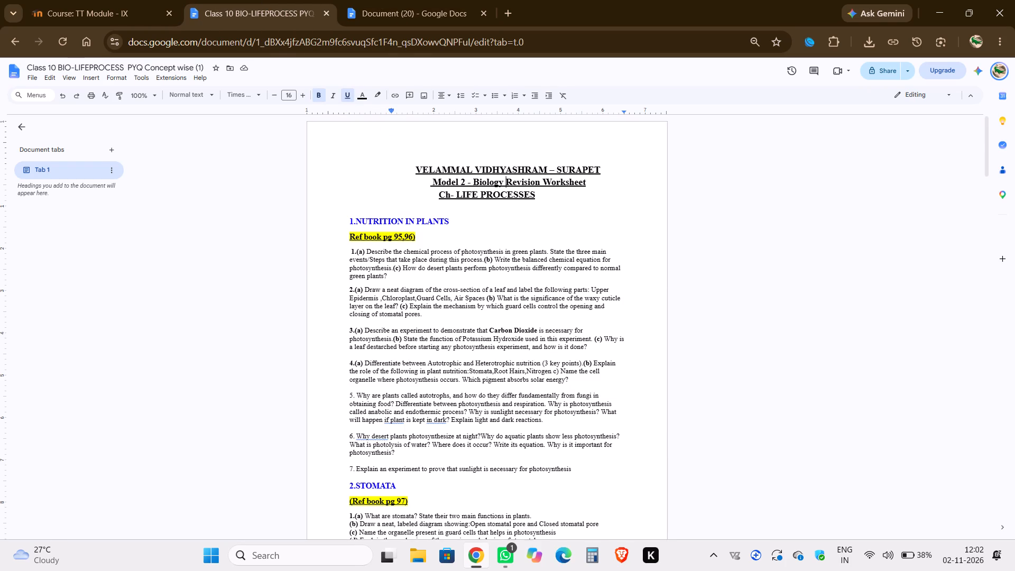
scroll(563, 365, "down", 17)
scroll(563, 365, "down", 4)
left_click(575, 281)
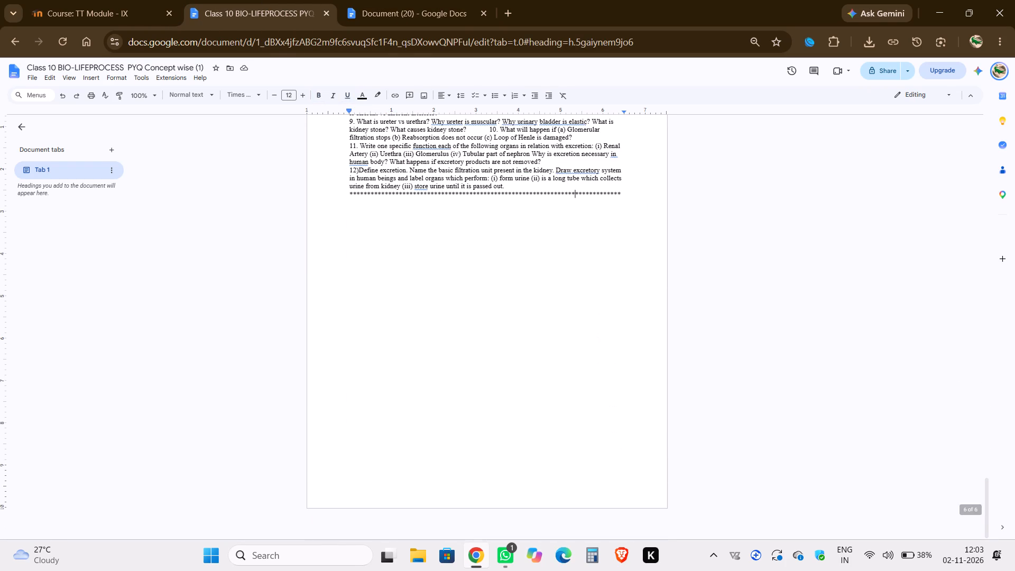
left_click_drag(635, 196, 348, 216)
key("BackSpace")
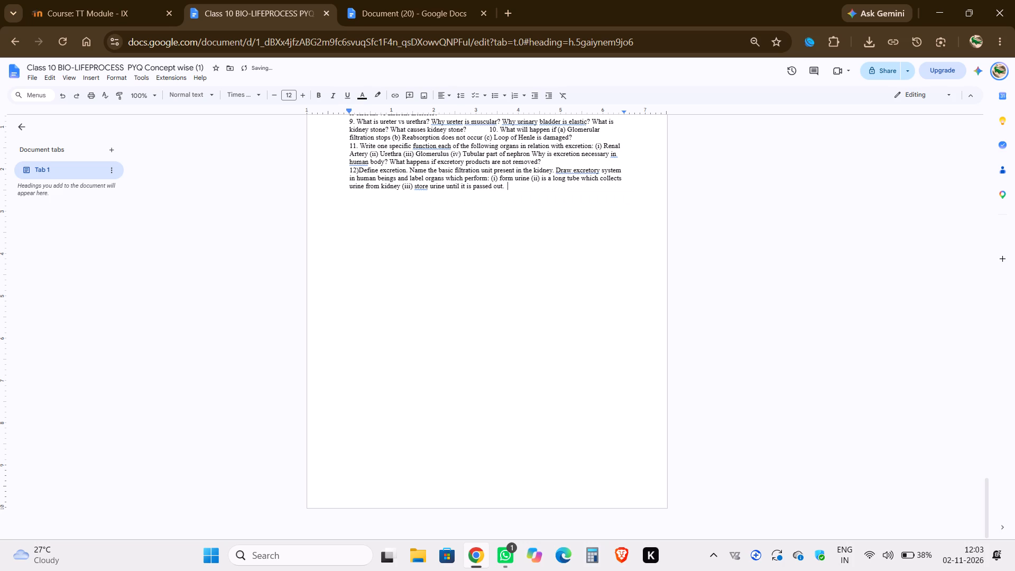
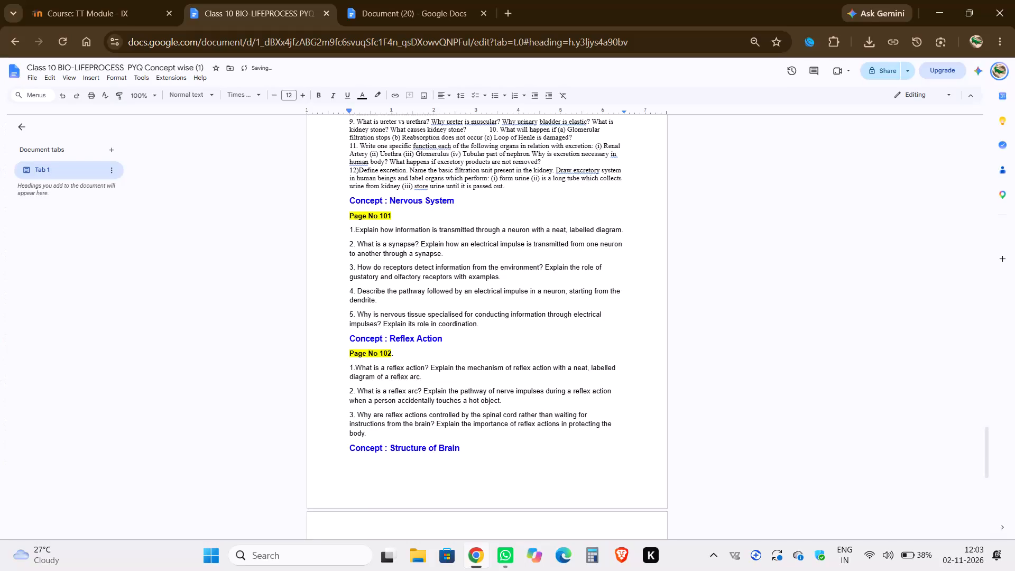
Set the Control and Coordination questions, from "Concept : Nervous System" through the last Animal Hormones question, in Arial.
left_click(515, 256)
left_click(454, 259)
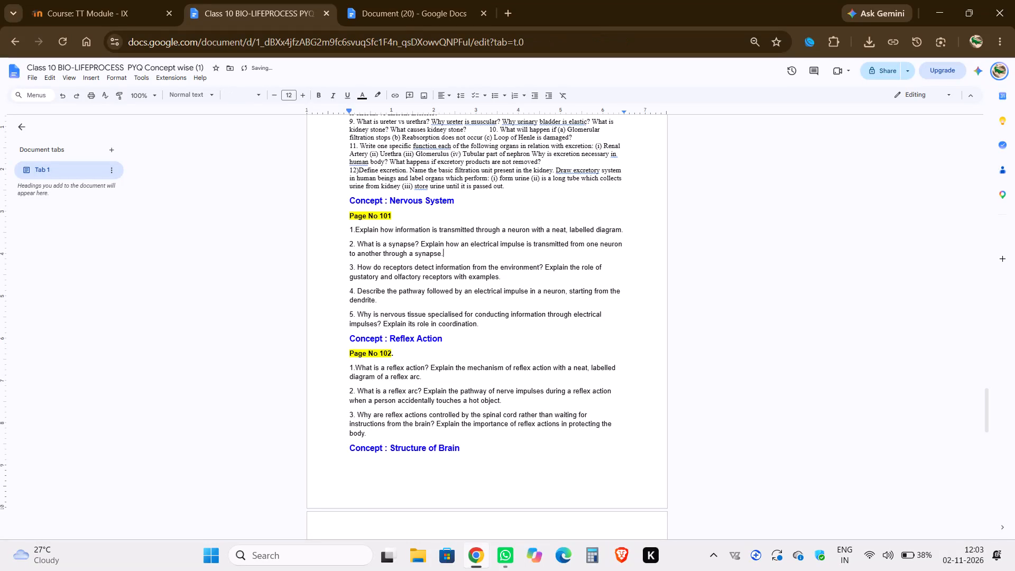
left_click(417, 245)
left_click_drag(350, 202, 441, 377)
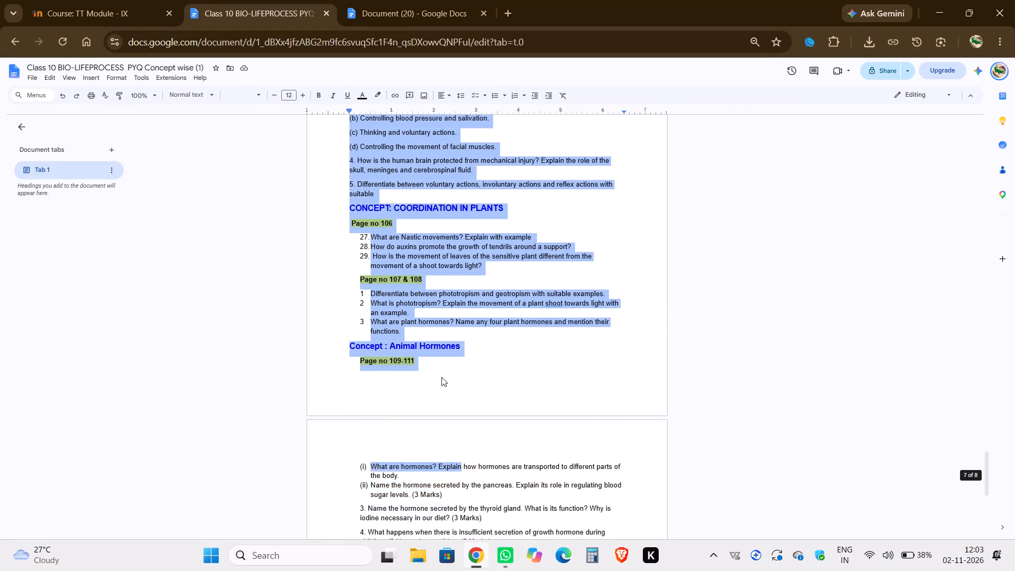
left_click_drag(441, 377, 487, 486)
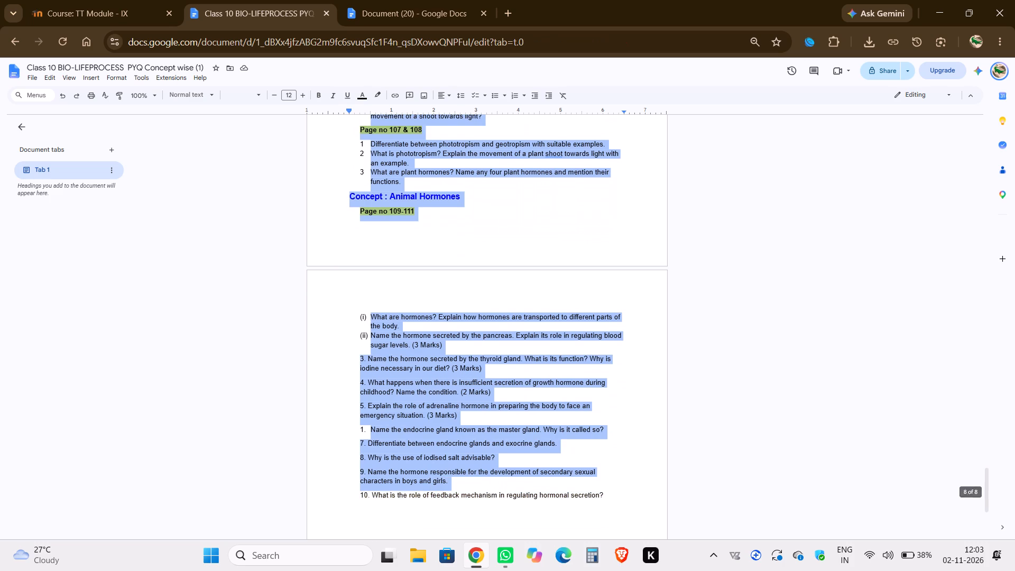
left_click_drag(487, 486, 605, 495)
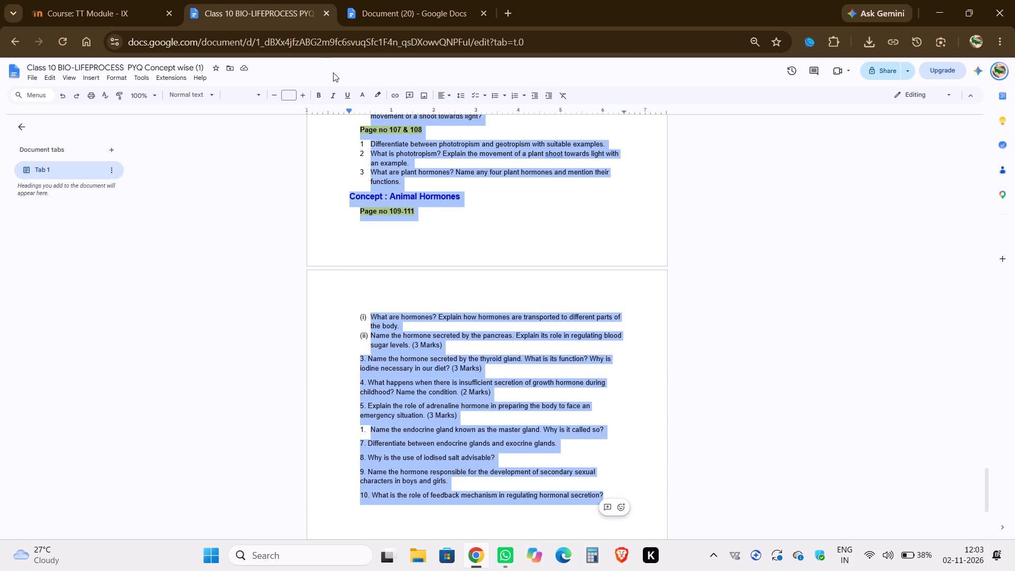
left_click(260, 93)
left_click(266, 147)
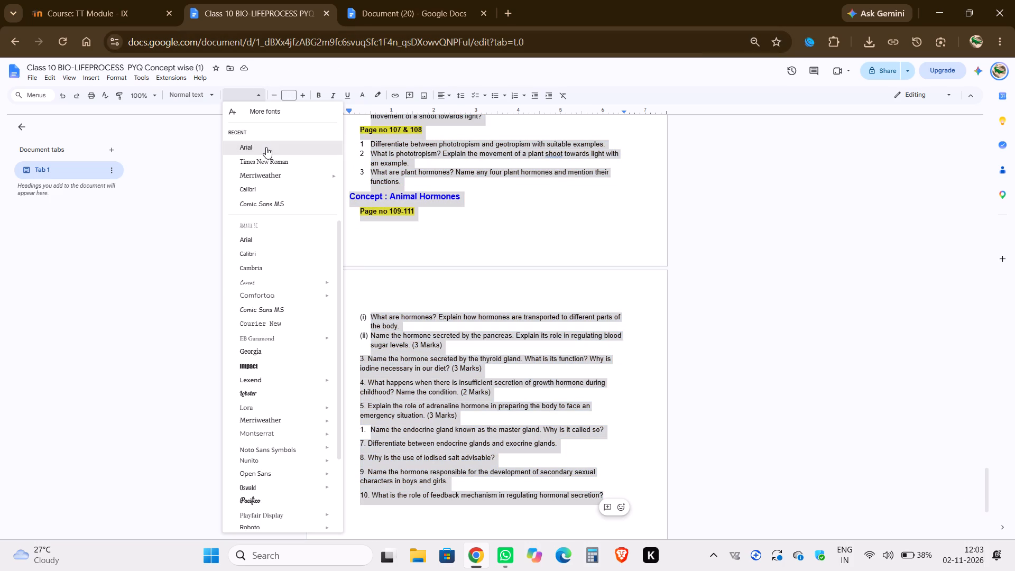
left_click(396, 171)
Set the Life Processes questions, from the excretion section back to the "1.NUTRITION IN PLANTS" heading, in Arial.
scroll(396, 171, "up", 6)
scroll(422, 241, "up", 4)
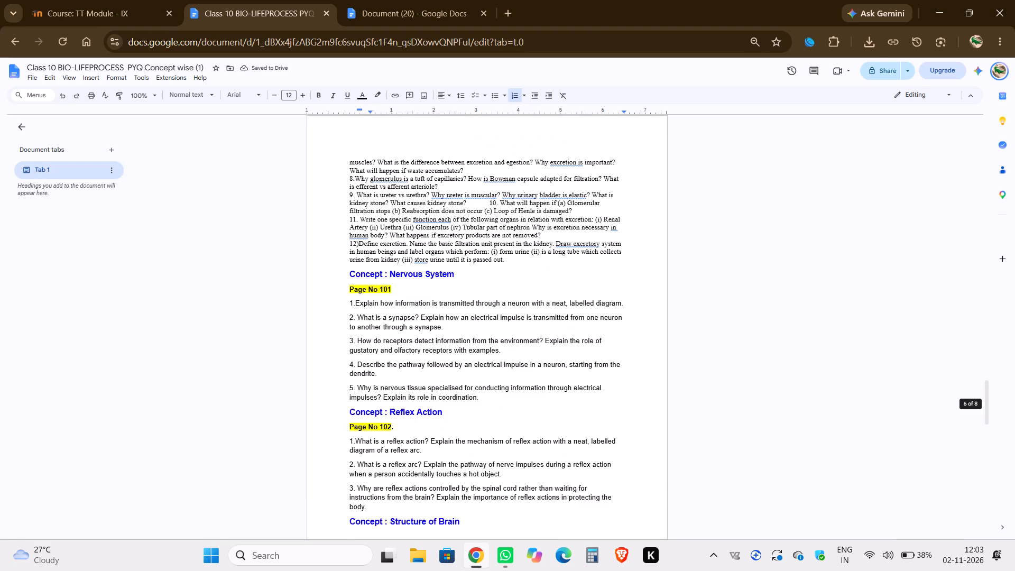
scroll(422, 241, "up", 1)
left_click_drag(506, 279, 370, 48)
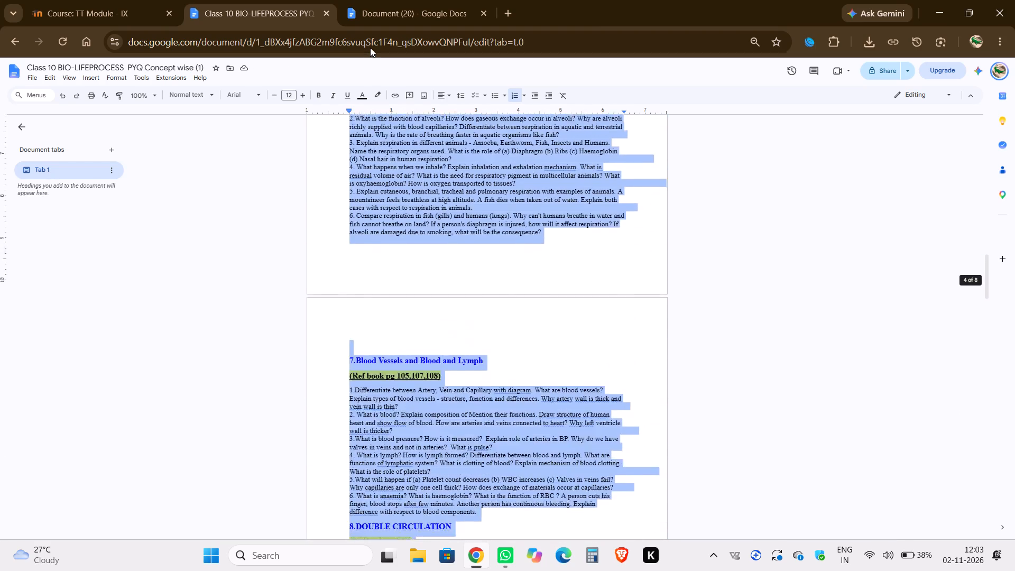
left_click_drag(370, 48, 376, 74)
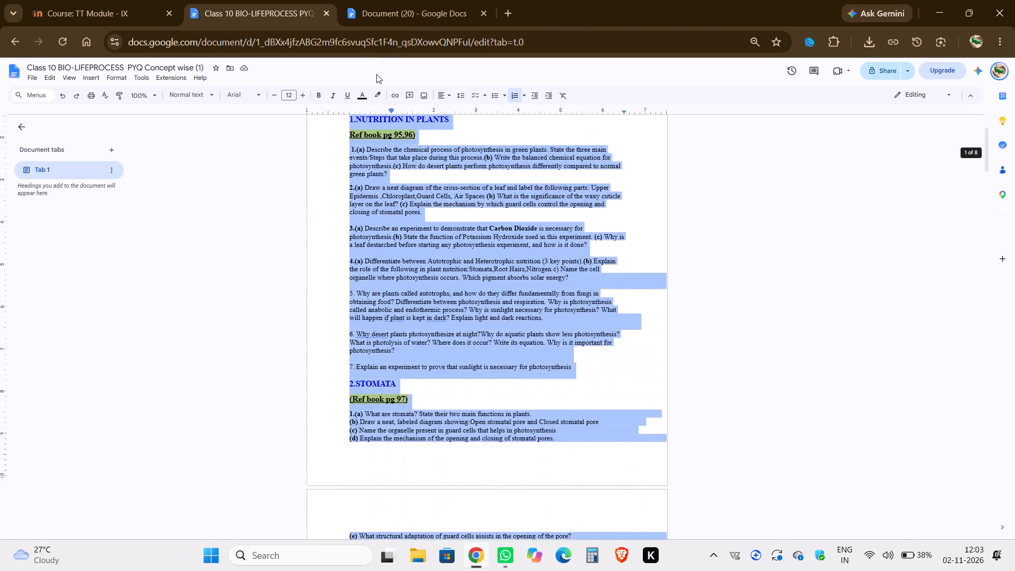
left_click_drag(376, 74, 350, 197)
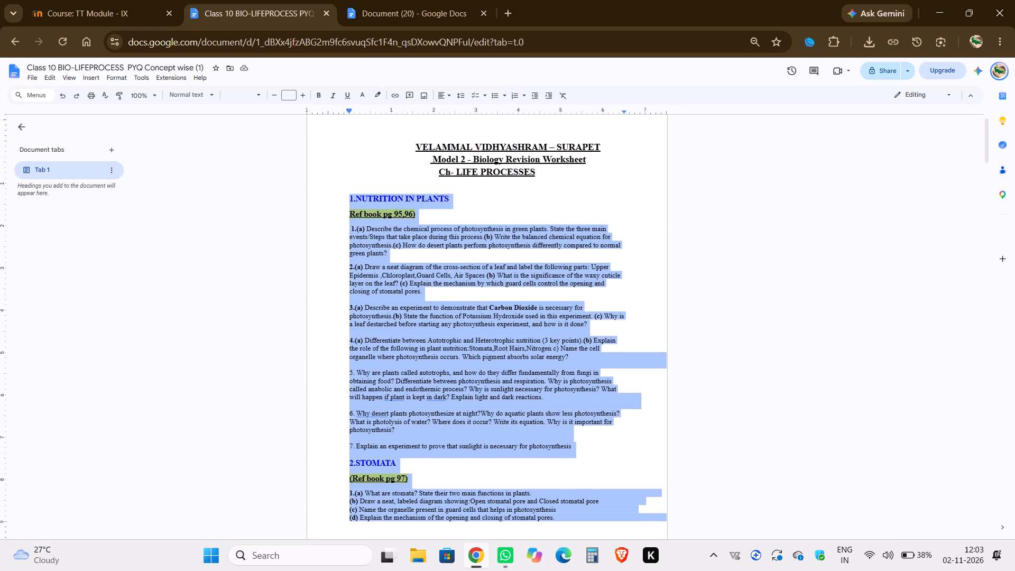
left_click(252, 99)
left_click(257, 144)
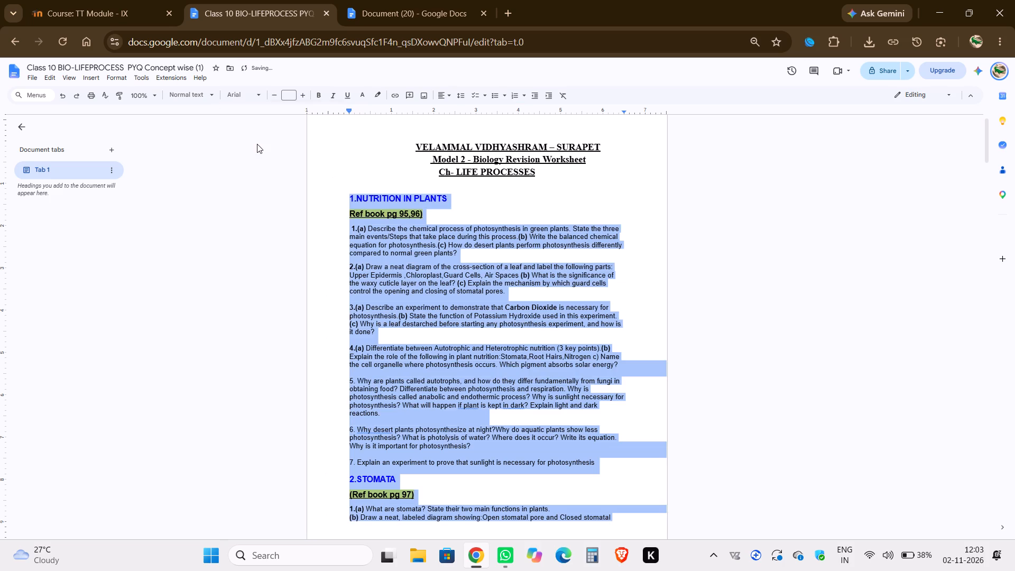
left_click(447, 314)
Put part (c) of Stomata question 1 on its own line, using a line break rather than a new paragraph.
scroll(447, 314, "down", 5)
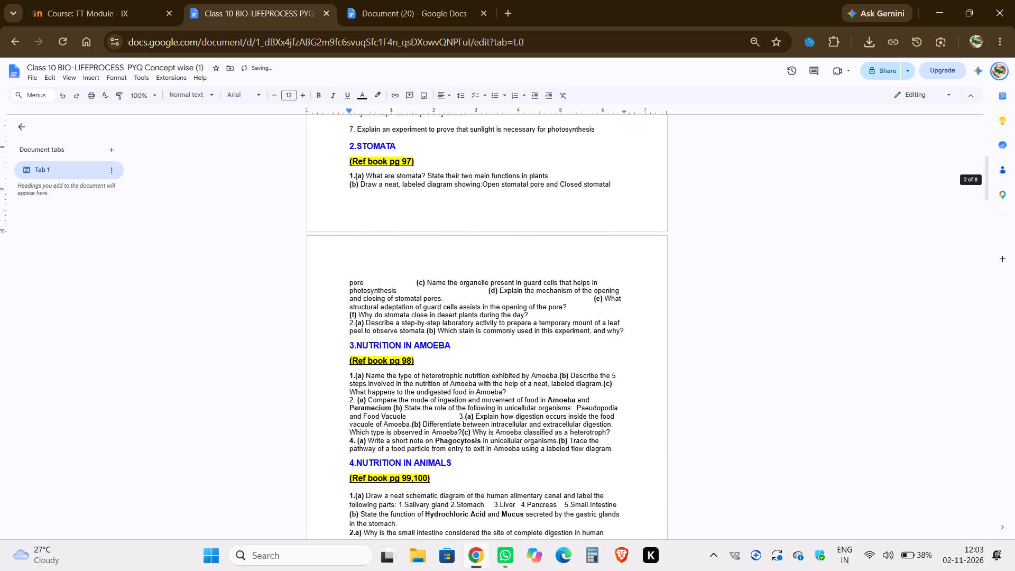
scroll(447, 314, "down", 5)
scroll(447, 314, "up", 7)
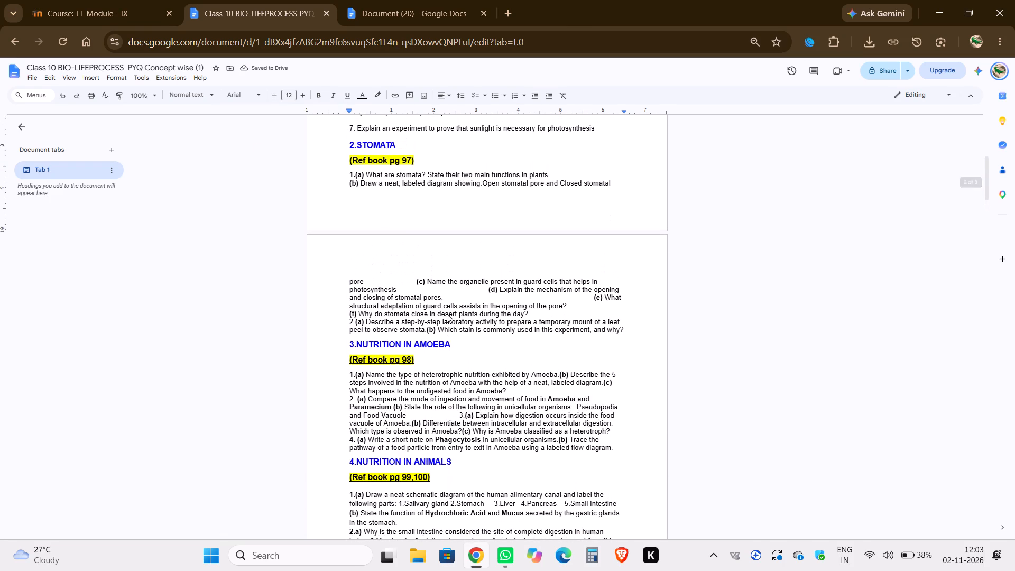
left_click(413, 283)
key("Right")
key("Right")
key("Return")
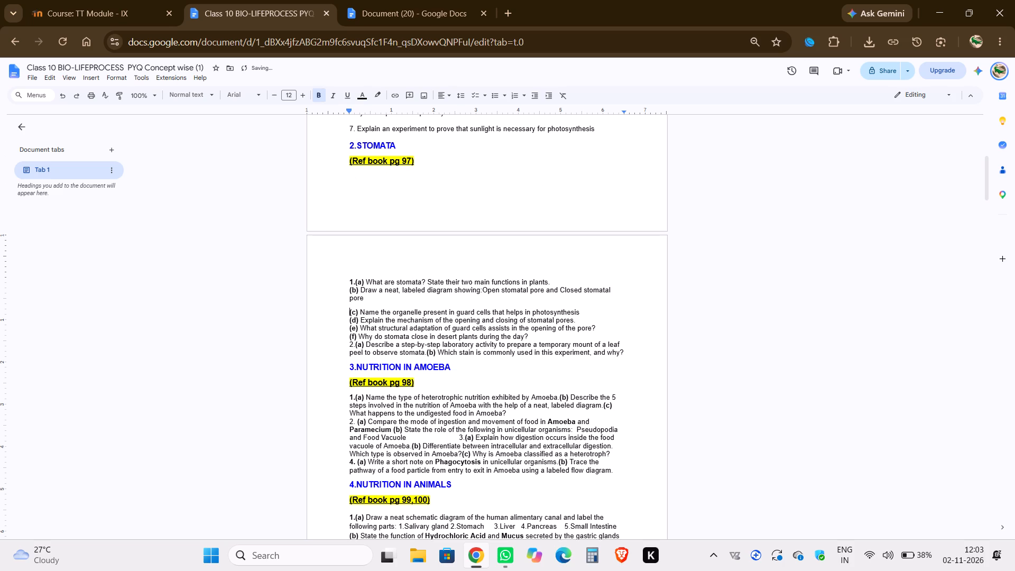
scroll(463, 299, "up", 1)
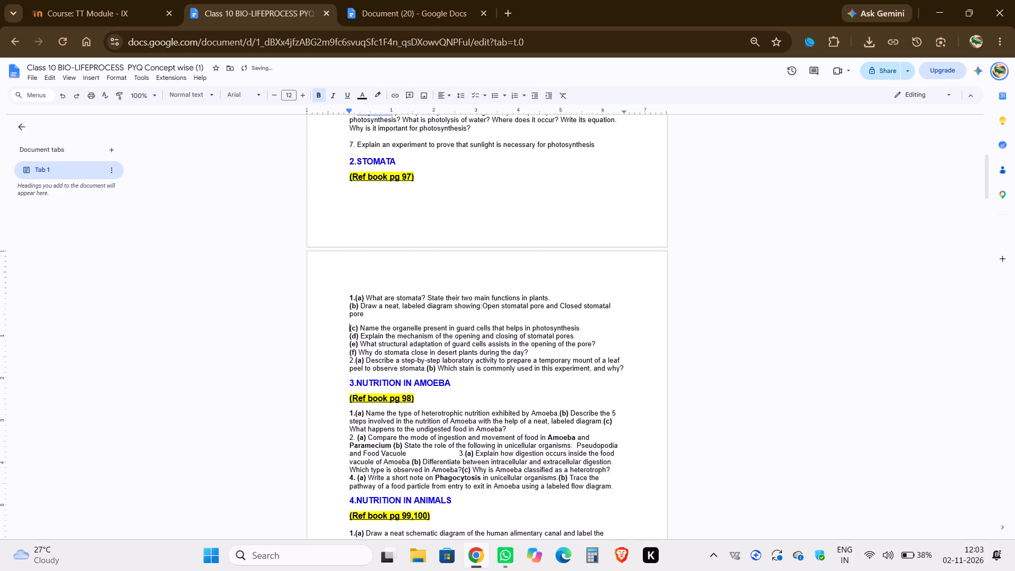
left_click(384, 315)
left_click(347, 319)
left_click(348, 324)
key("BackSpace")
key("shift+Return")
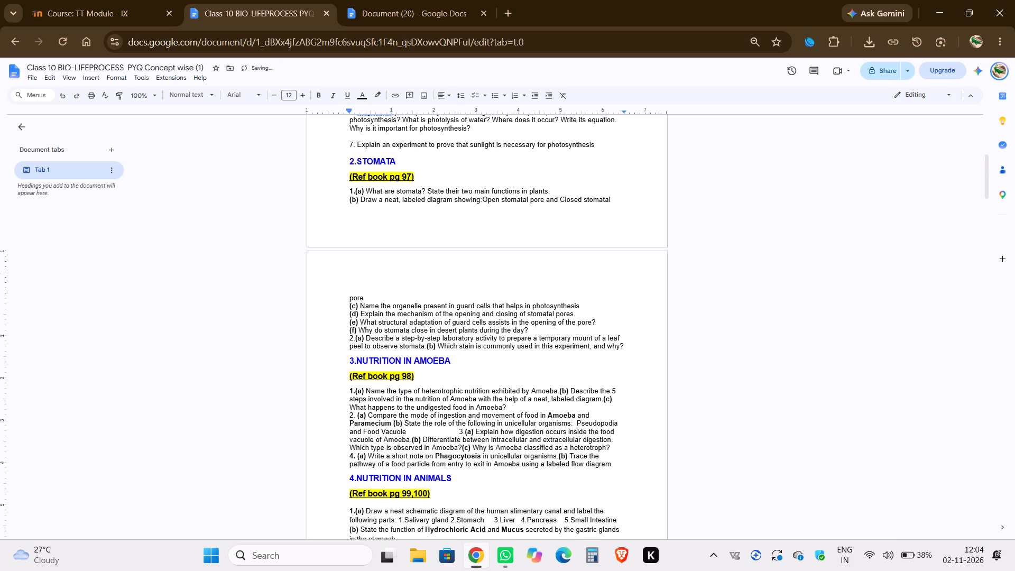
Insert three blank paragraphs before the "2.STOMATA" heading to move it onto the next page.
left_click(348, 155)
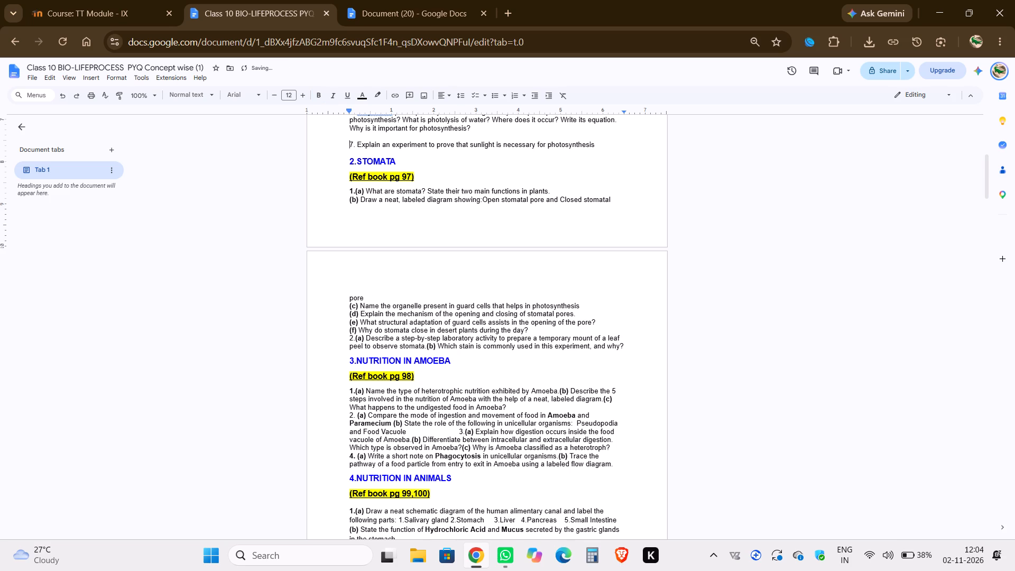
left_click(349, 162)
key("Return")
key("Return")
key("Return")
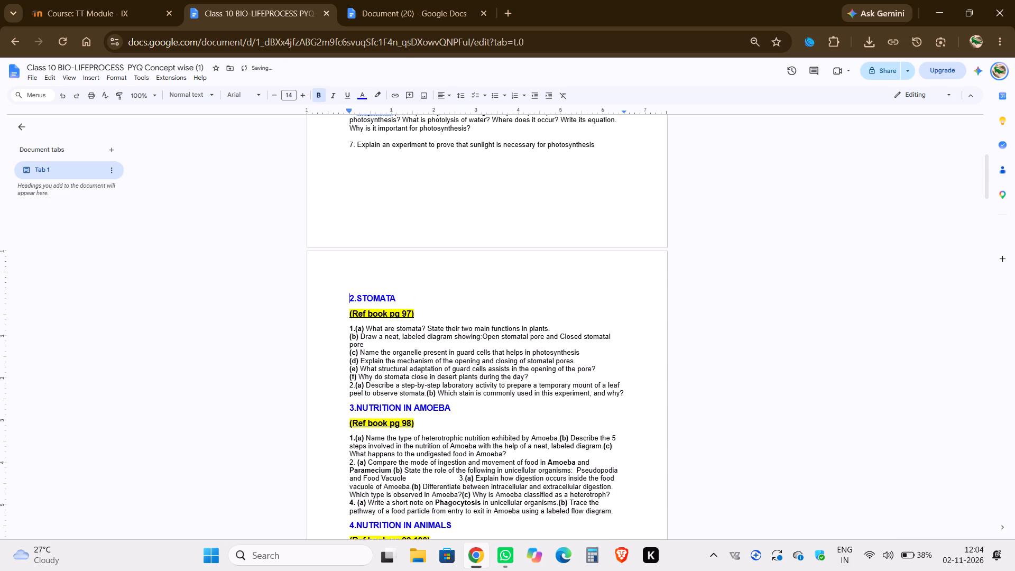
Insert a blank line above the "4.NUTRITION IN ANIMALS" heading.
scroll(443, 345, "down", 3)
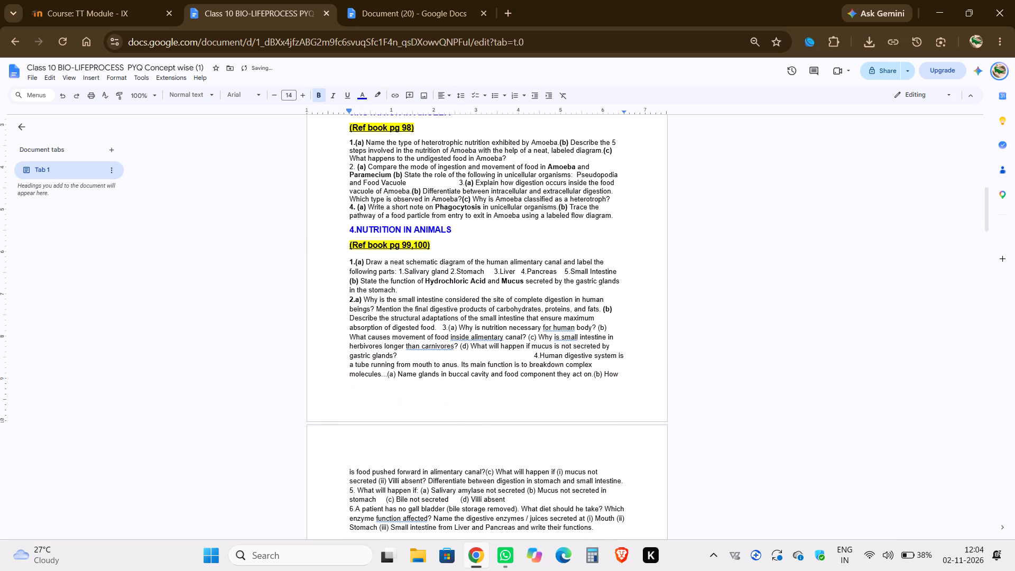
left_click(348, 231)
key("Return")
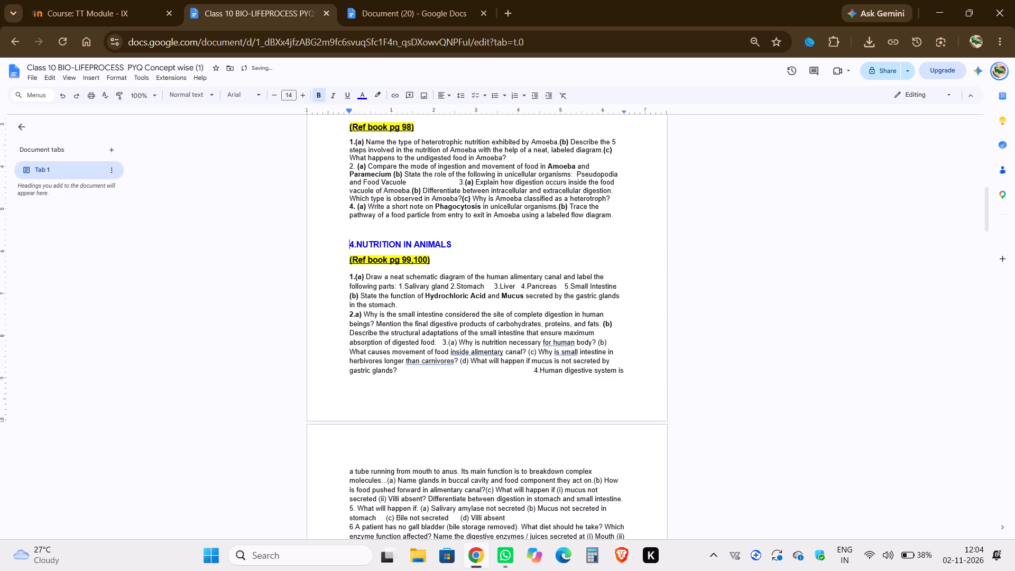
Under Nutrition in Animals, start question 3 on a new line and place its parts (b), (c) and (d) on separate lines.
left_click(444, 345)
key("shift+Return")
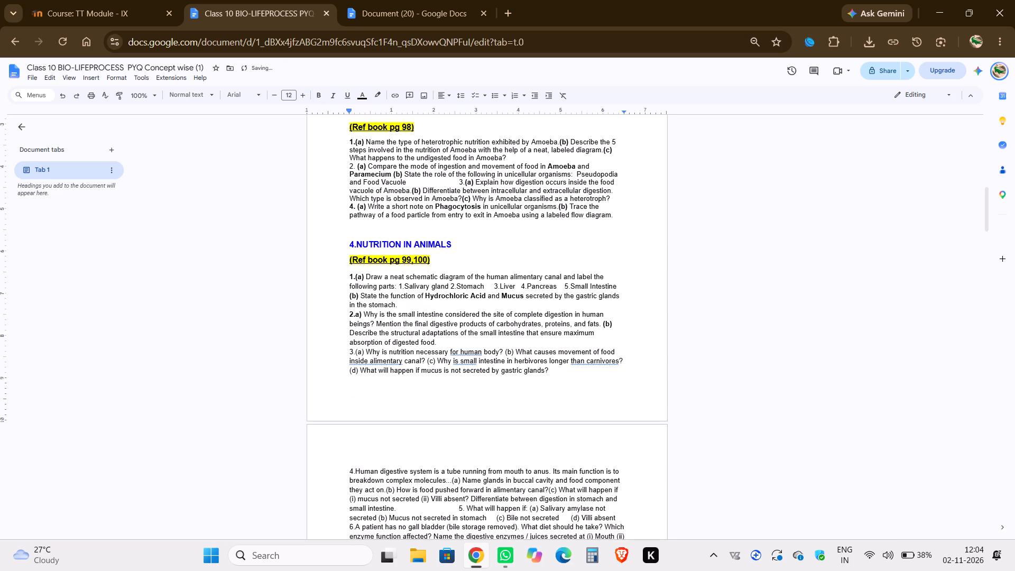
left_click(504, 353)
left_click(458, 300)
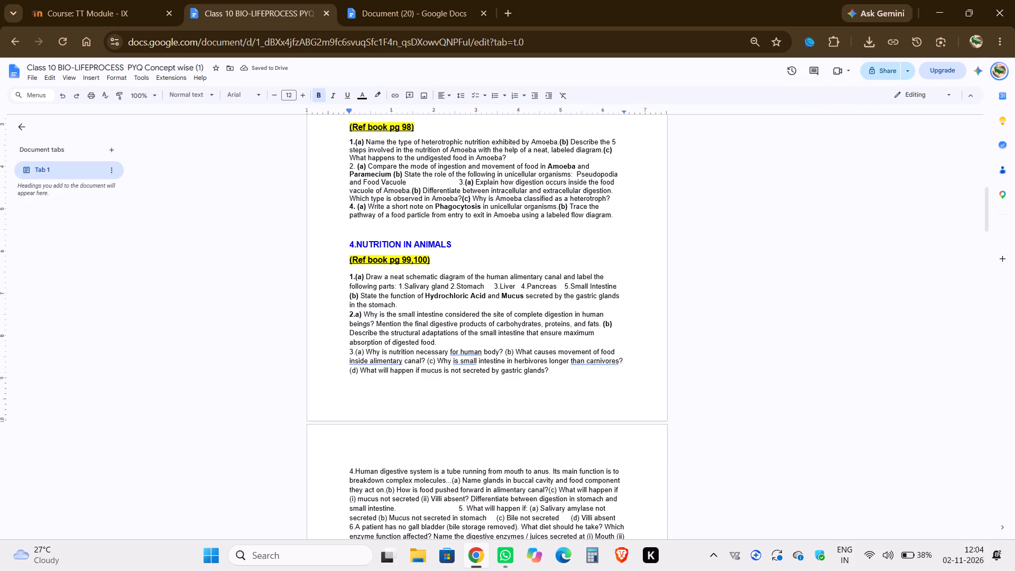
left_click(503, 355)
left_click(508, 355)
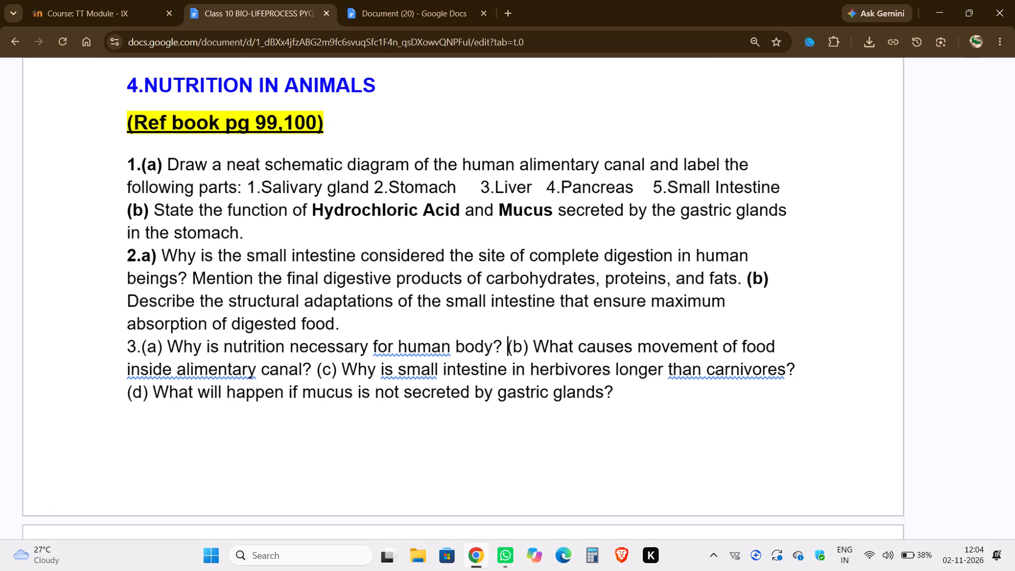
key("shift+Return")
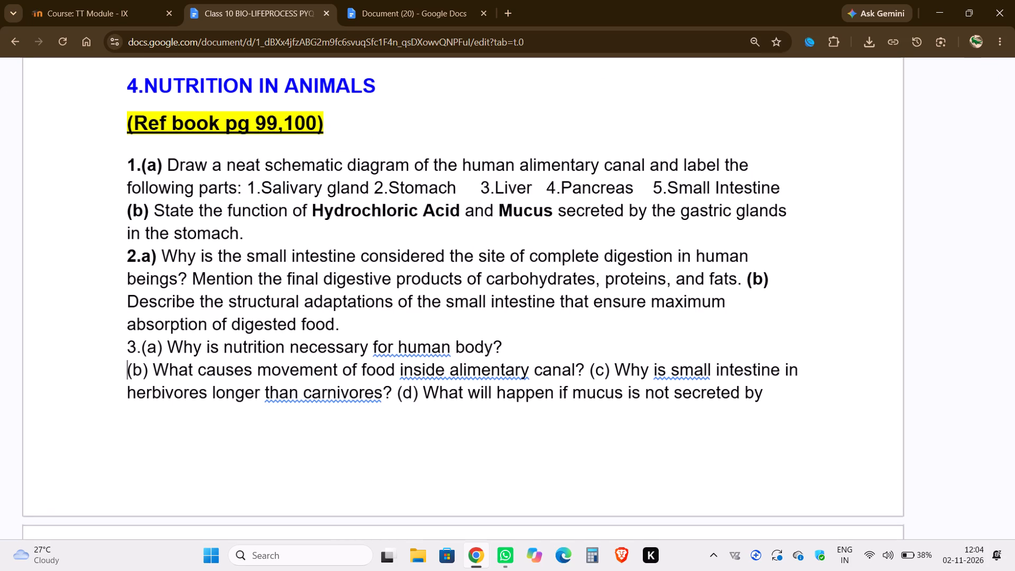
left_click(589, 377)
key("shift+Return")
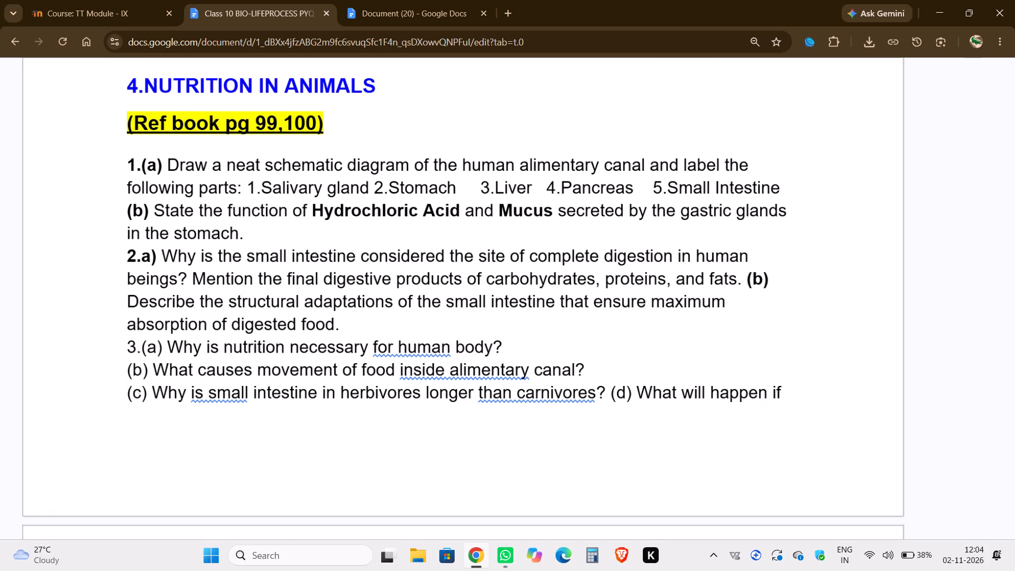
left_click(611, 400)
key("shift+Return")
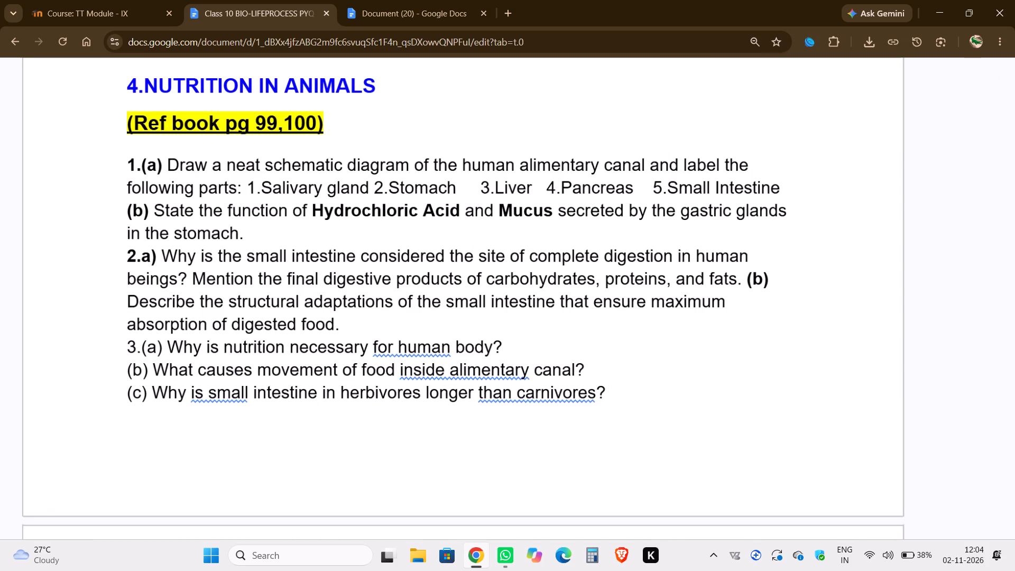
Place parts (a), (b) and (c) of question 4, about the human digestive system, on separate lines.
scroll(611, 400, "down", 5)
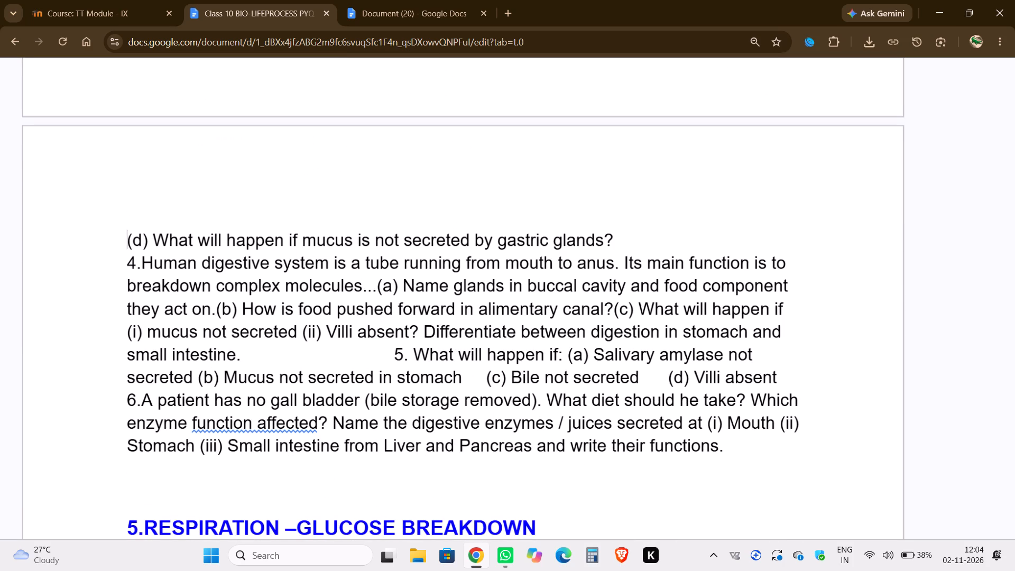
left_click(377, 290)
key("shift+Return")
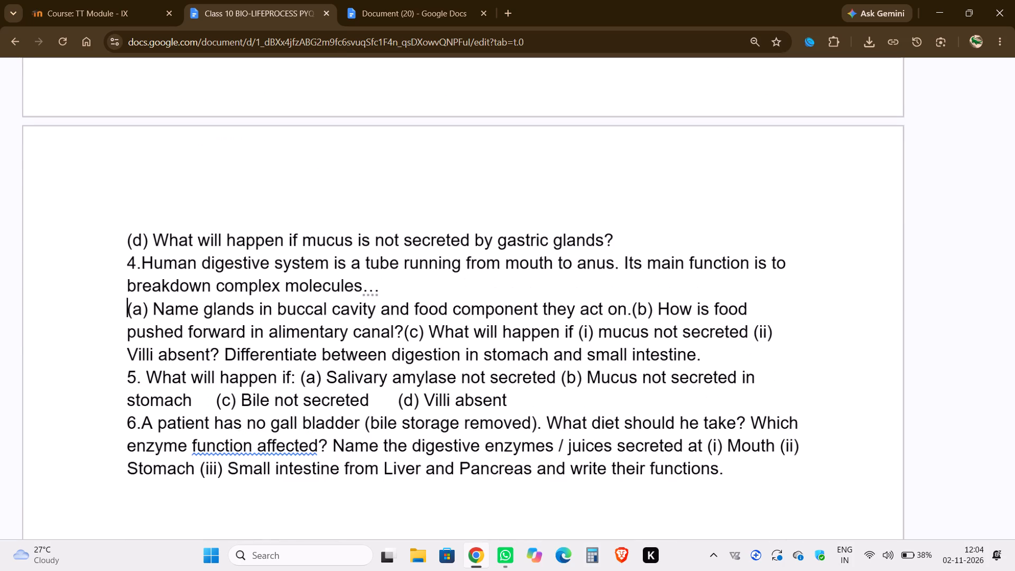
left_click(634, 311)
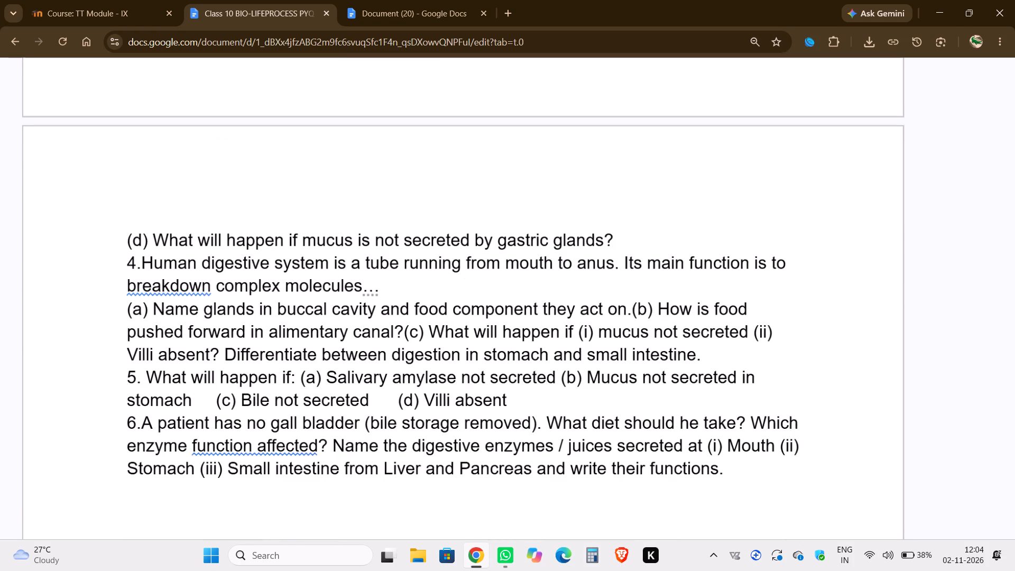
key("shift+Return")
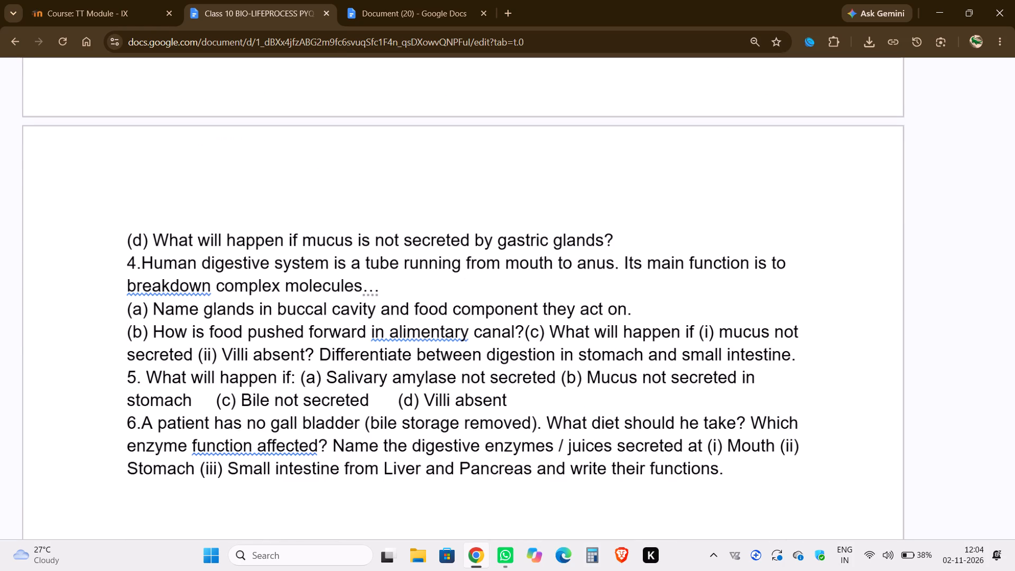
left_click(527, 339)
key("shift+Return")
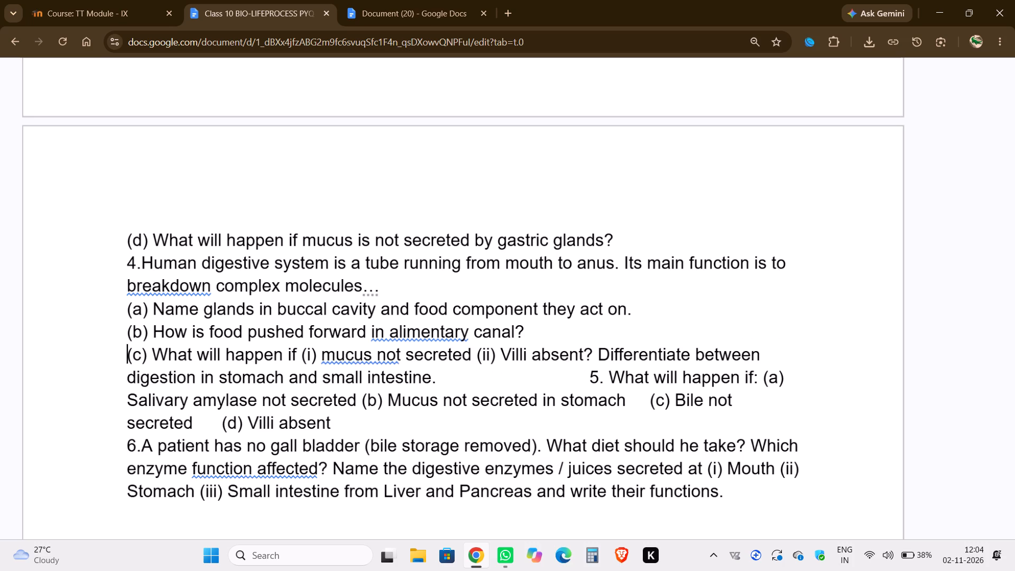
Start question 5, "What will happen if", on a new line after question 4.
left_click(595, 373)
key("Left")
key("shift+Return")
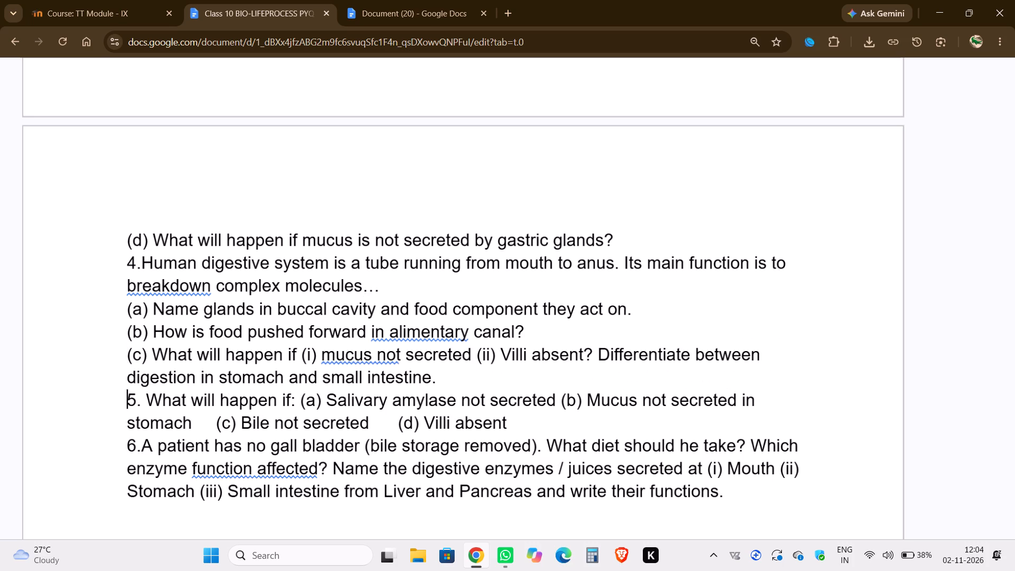
Under Respiration – Glucose Breakdown, start question 4, about glucose breakdown in mitochondria, on a new line after question 3.
scroll(394, 365, "down", 1)
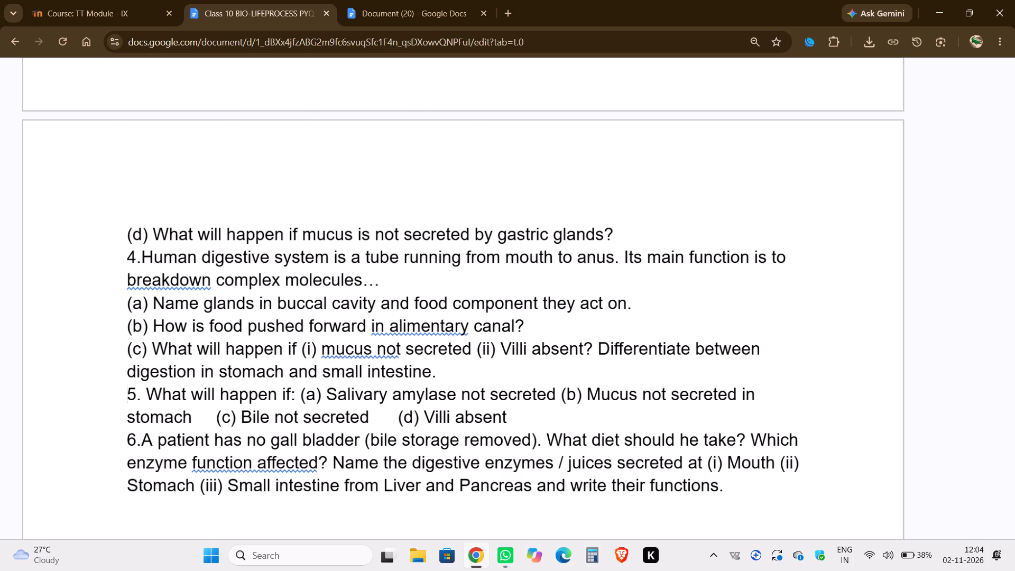
scroll(394, 365, "down", 6)
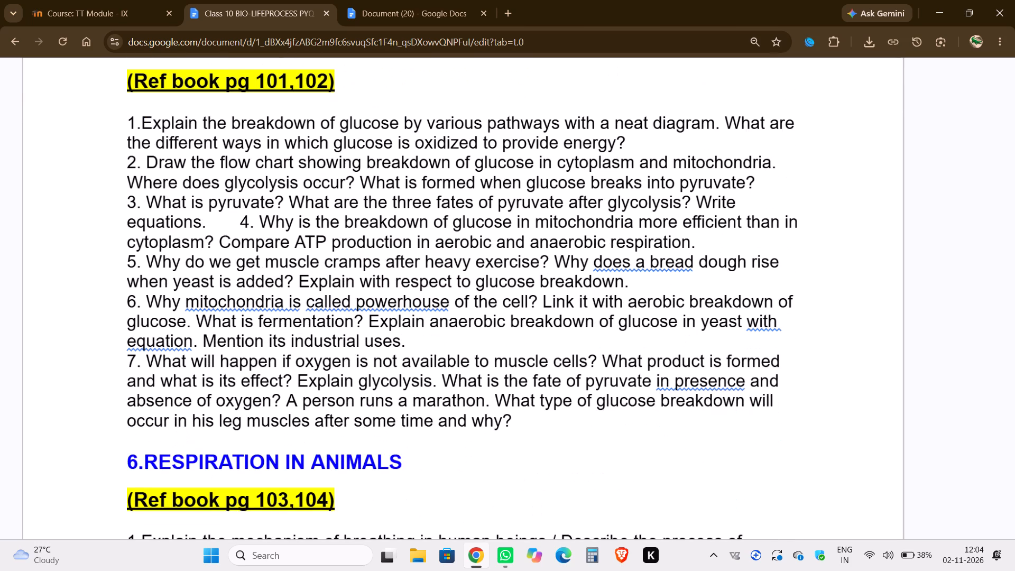
left_click(239, 222)
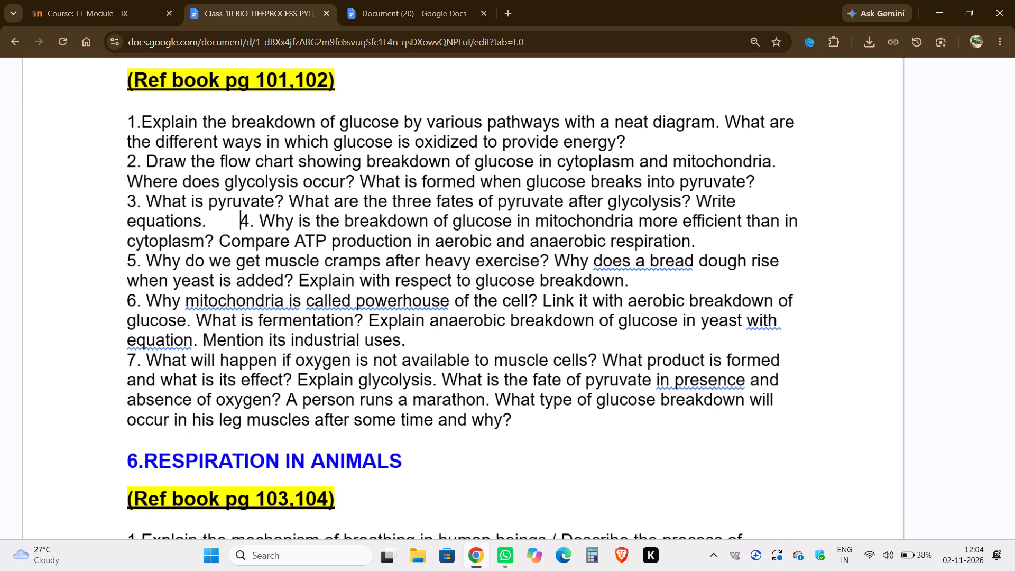
key("shift+Return")
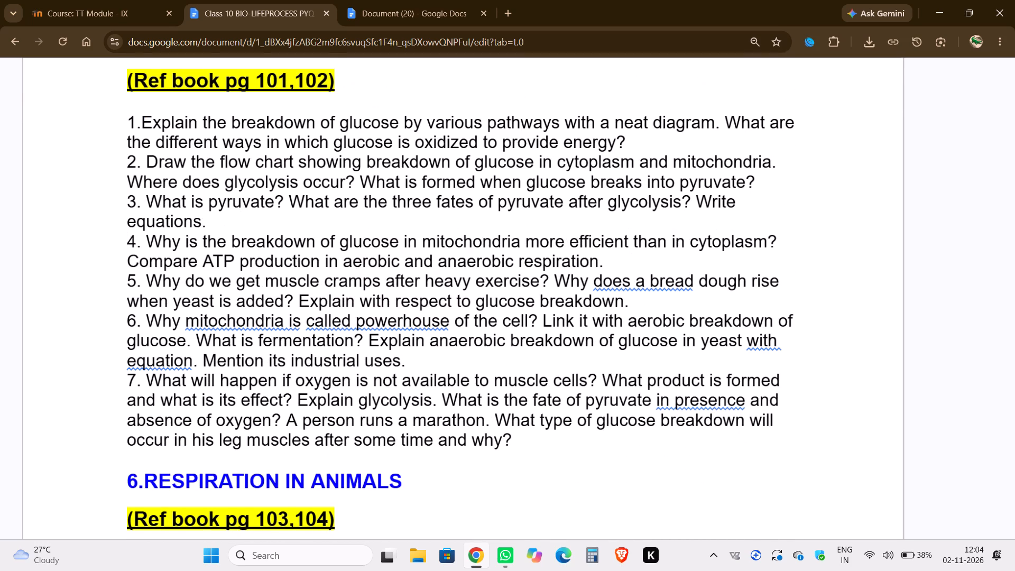
Under Respiration in Animals, start question 3, "Explain respiration in different animals", on a new line.
scroll(426, 378, "down", 6)
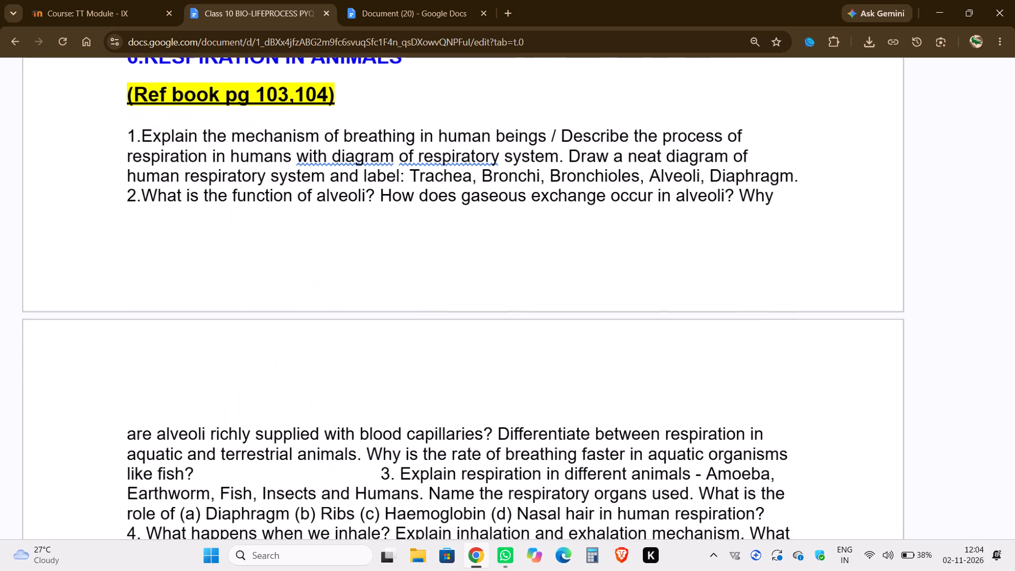
scroll(426, 378, "down", 2)
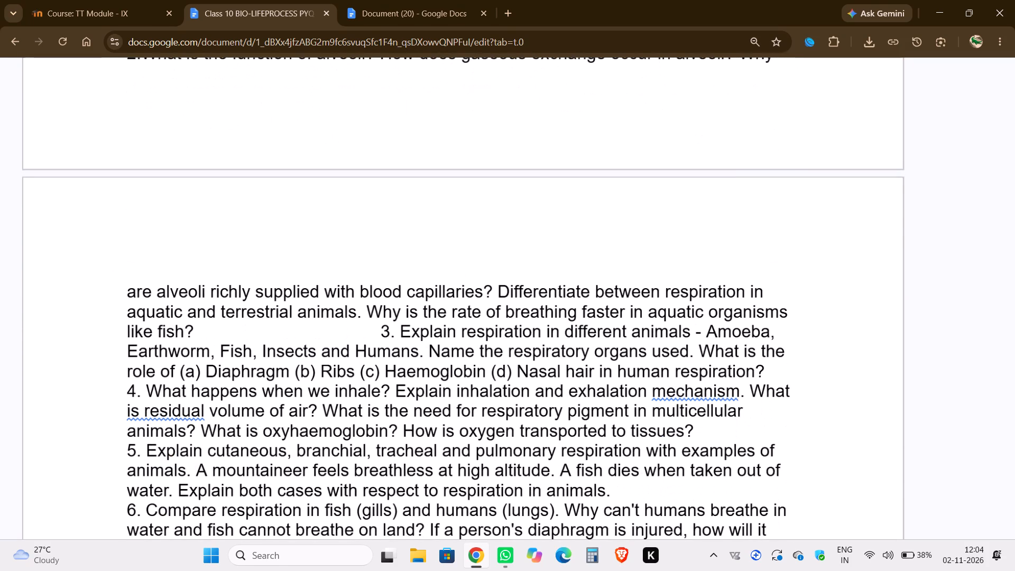
left_click(386, 331)
key("shift+Return")
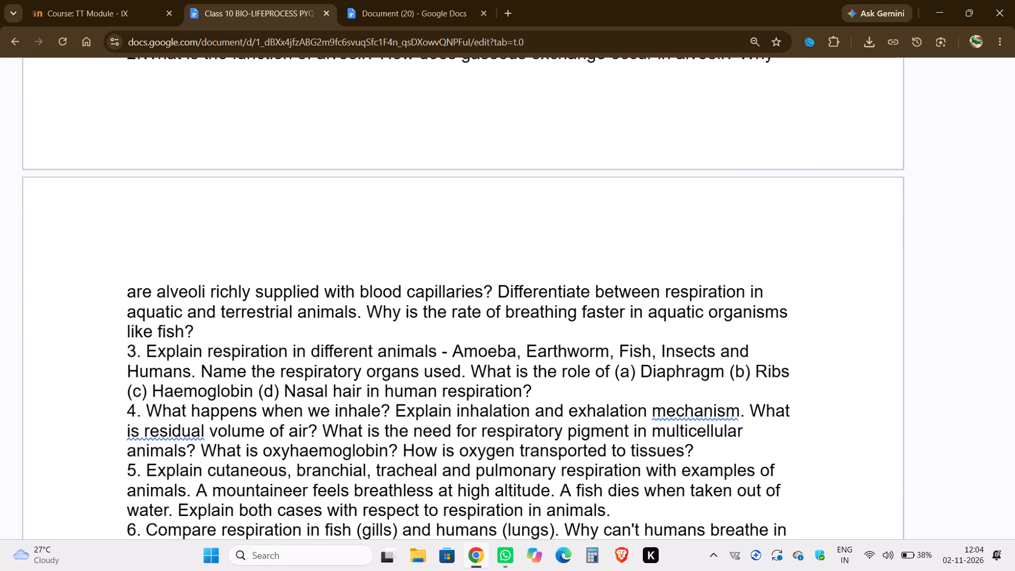
Under Blood Vessels and Blood and Lymph, start question 6, "What is anaemia?", on a new line.
scroll(472, 356, "down", 3)
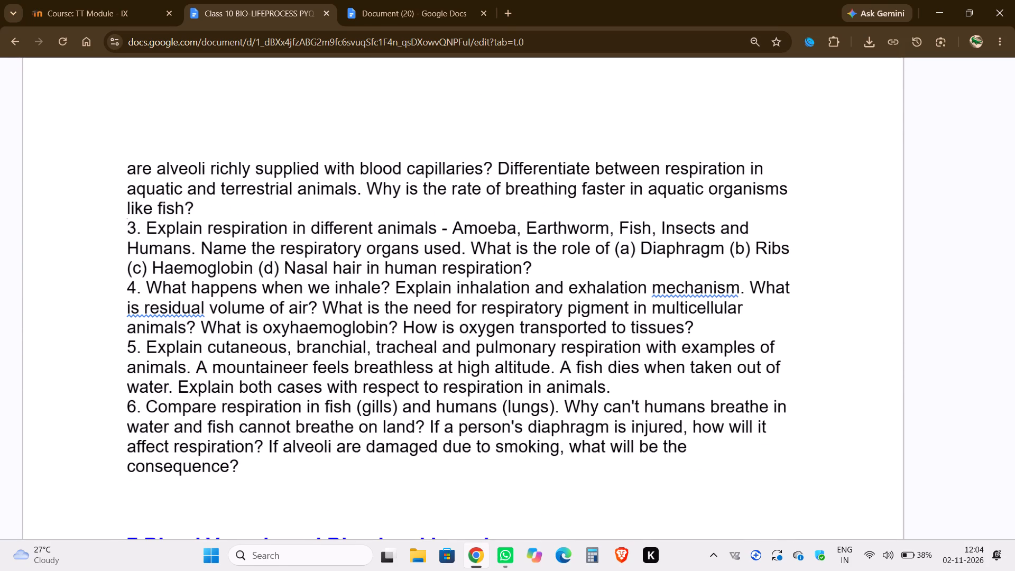
scroll(354, 453, "down", 3)
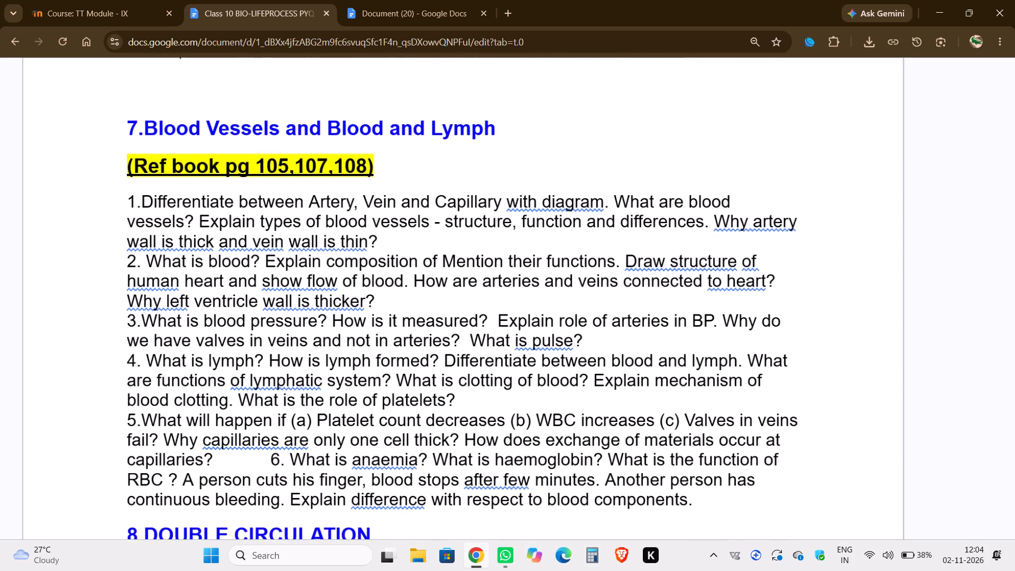
scroll(354, 453, "down", 2)
left_click(273, 419)
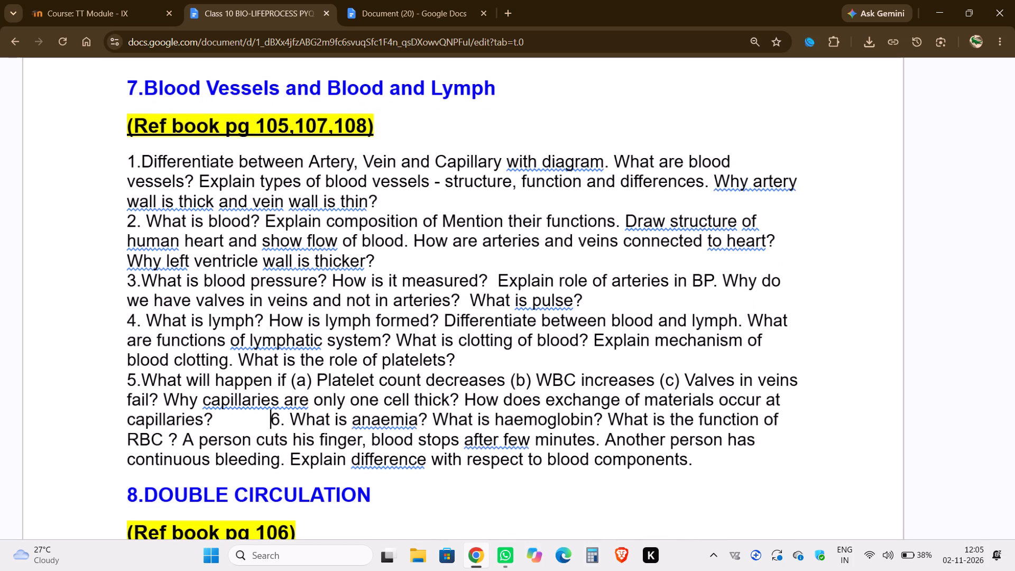
key("shift+Return")
Under Double Circulation, start question 4 on pulmonary circulation and question 5 on the heart diagram on new lines.
scroll(273, 419, "down", 7)
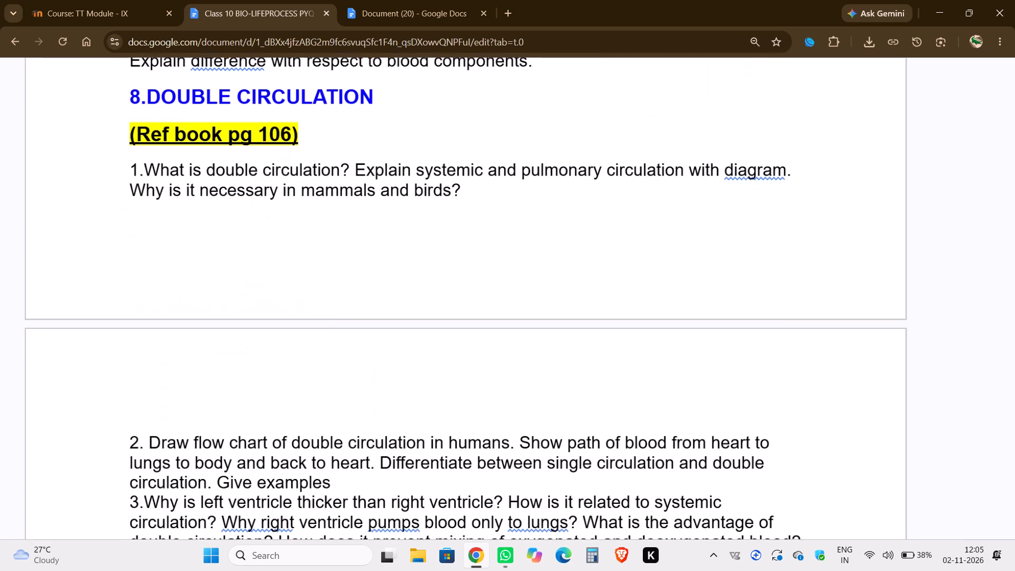
scroll(273, 419, "down", 4)
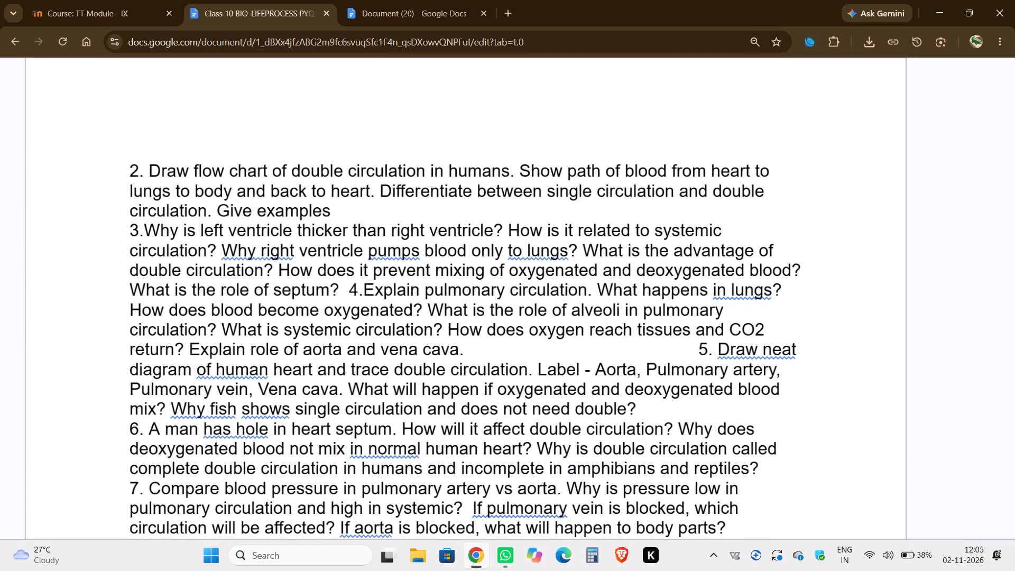
left_click(350, 289)
key("shift+Return")
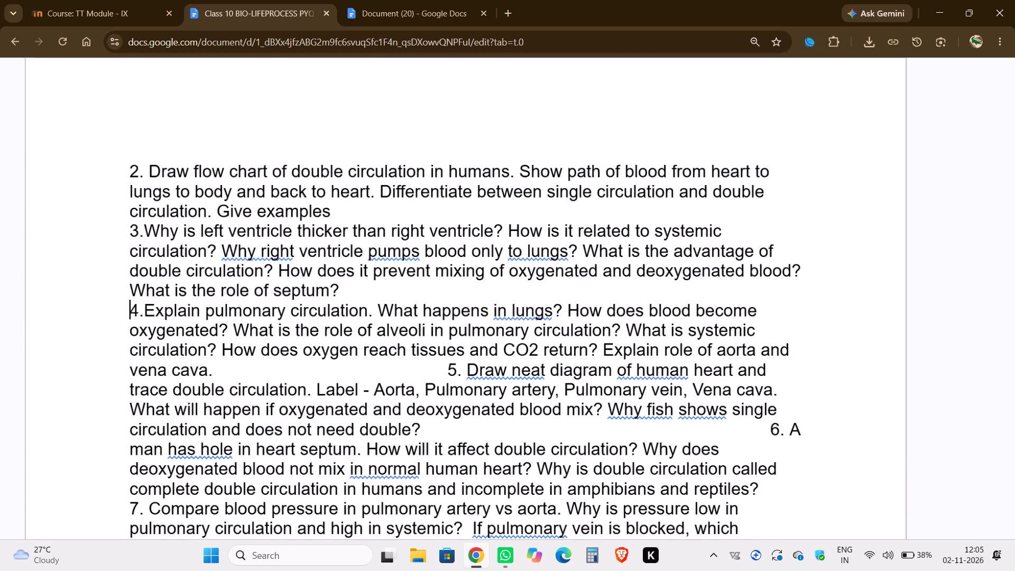
left_click(446, 377)
key("shift+Return")
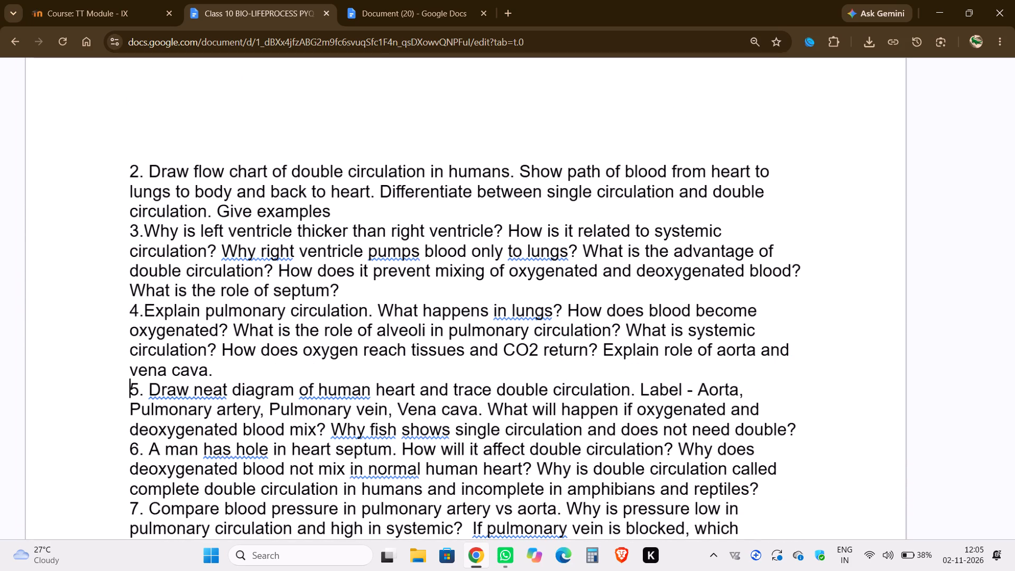
Under Excretory system, start question 7, "What is micturition?", on a new line after question 6.
scroll(446, 377, "down", 4)
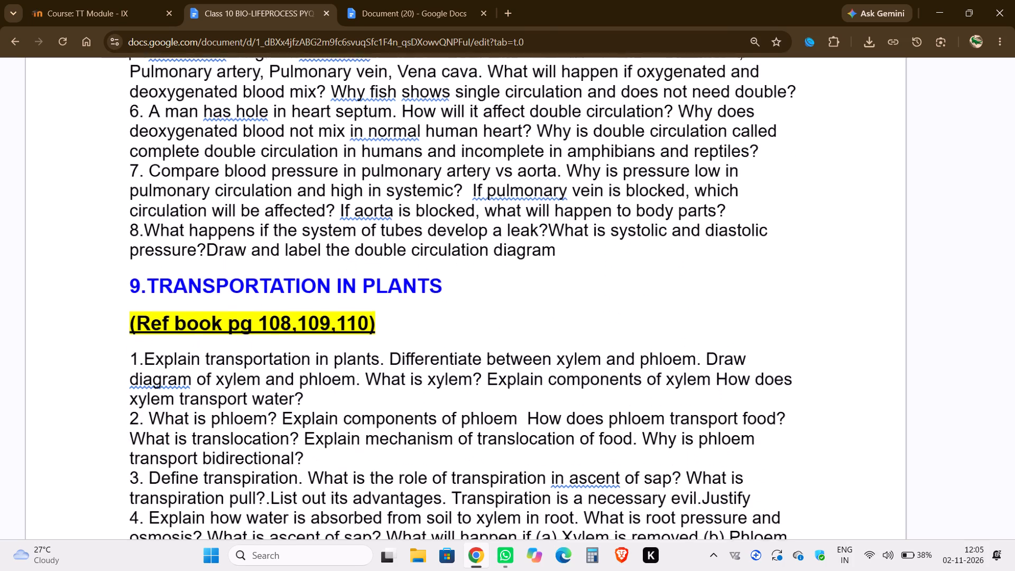
scroll(446, 377, "down", 5)
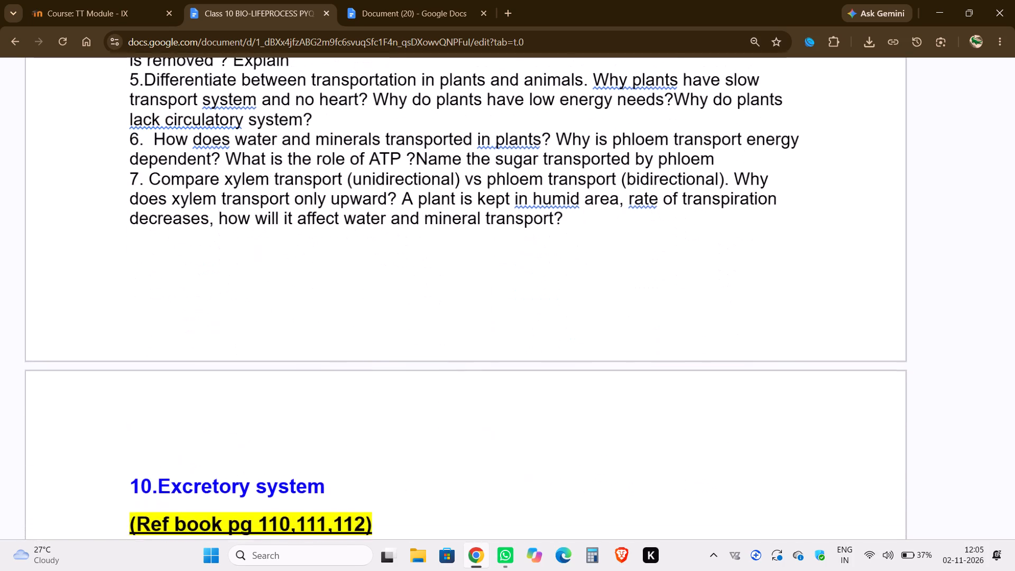
scroll(446, 377, "down", 5)
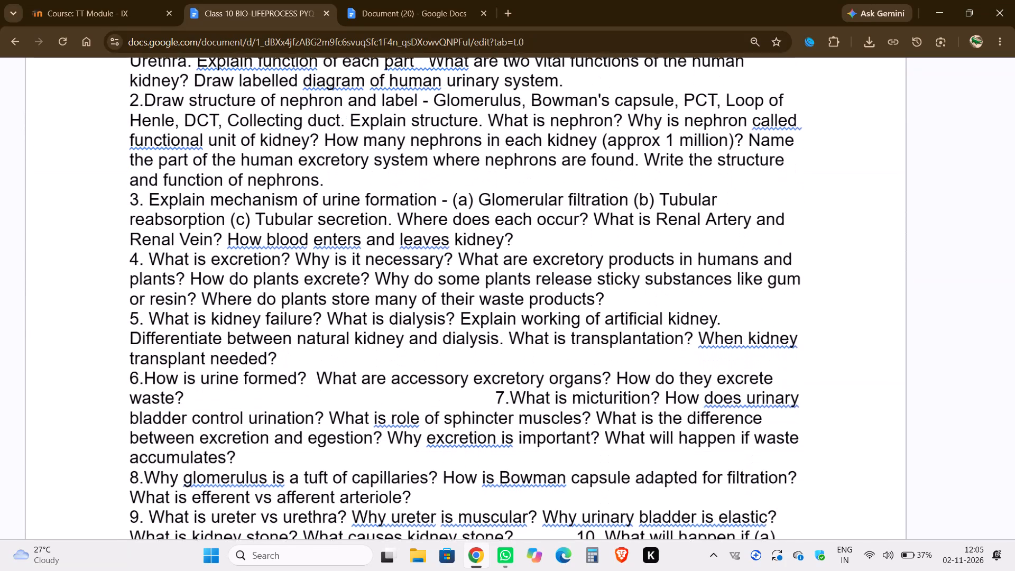
scroll(446, 377, "down", 1)
scroll(446, 377, "up", 1)
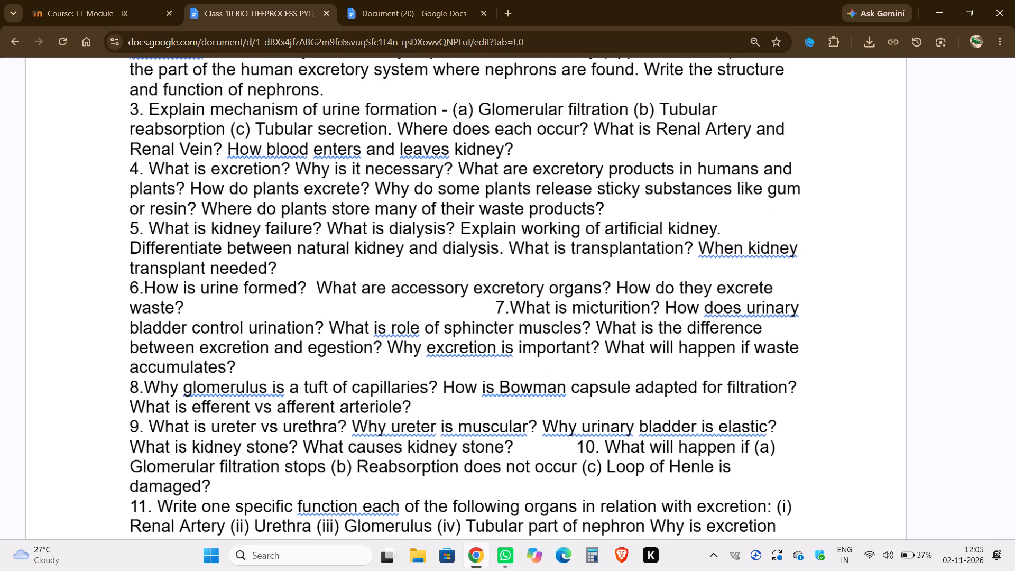
left_click(500, 307)
key("shift+Return")
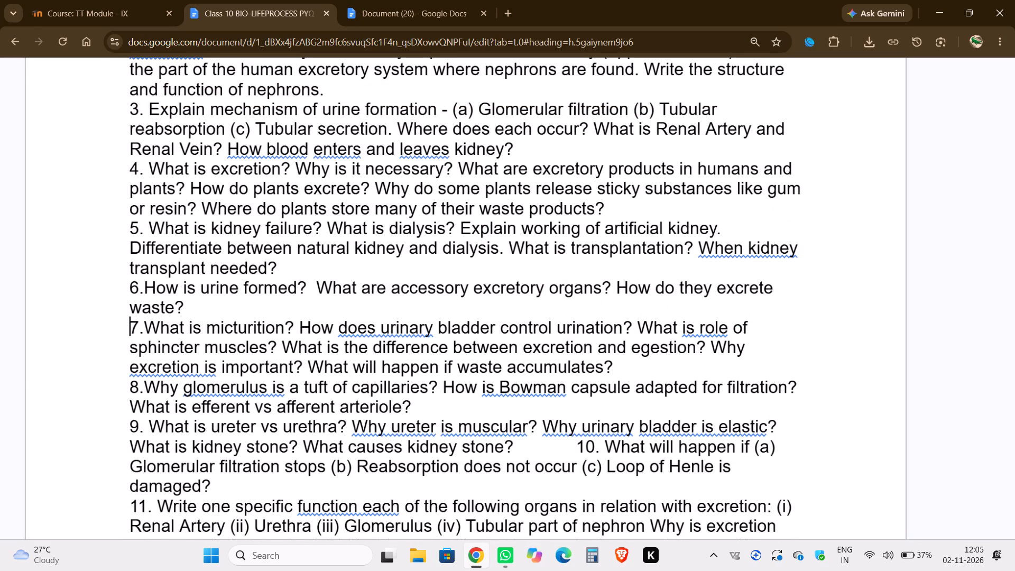
Under Stomata, set question 2, the leaf peel activity, apart from question 1 with a paragraph break.
scroll(500, 307, "down", 7)
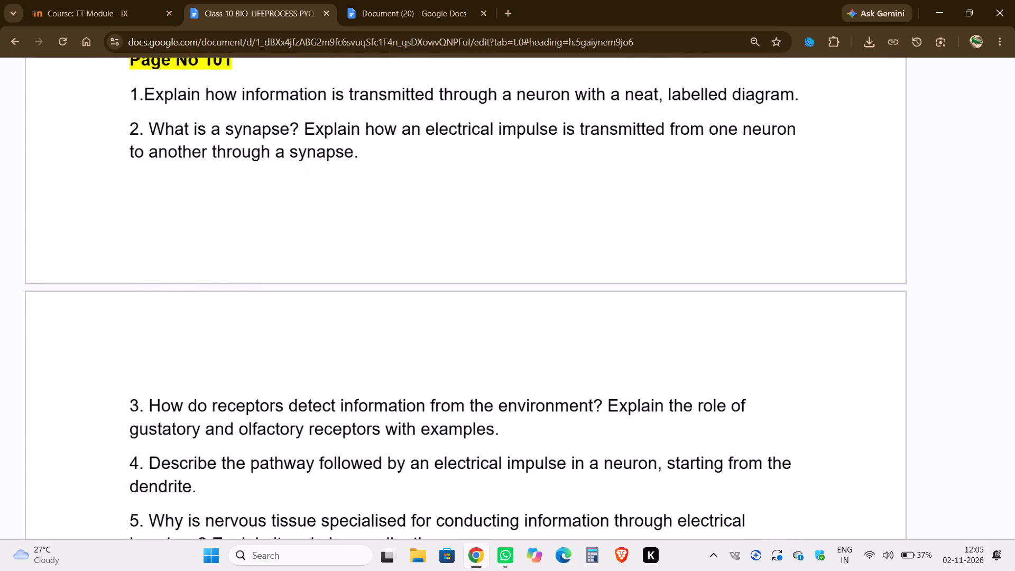
scroll(500, 307, "down", 1)
scroll(500, 307, "up", 8)
scroll(500, 307, "down", 4)
scroll(482, 248, "down", 4)
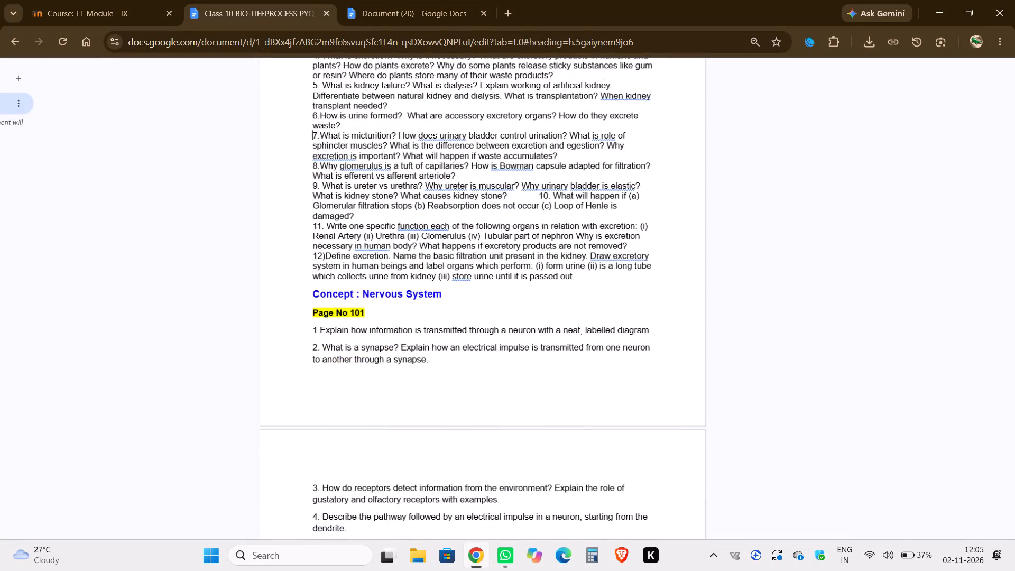
scroll(404, 348, "up", 18)
scroll(404, 348, "up", 8)
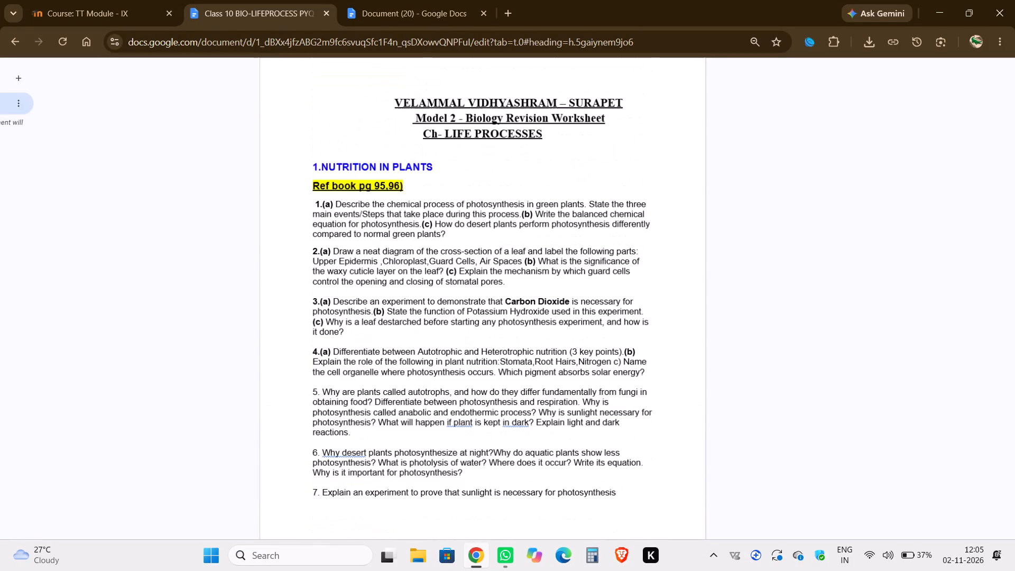
scroll(363, 310, "down", 4)
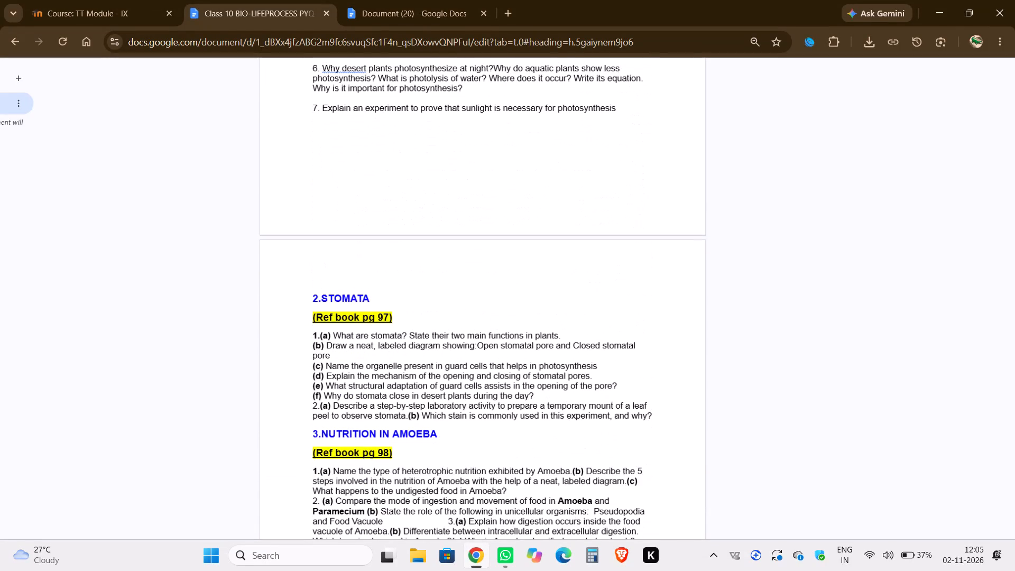
left_click(313, 404)
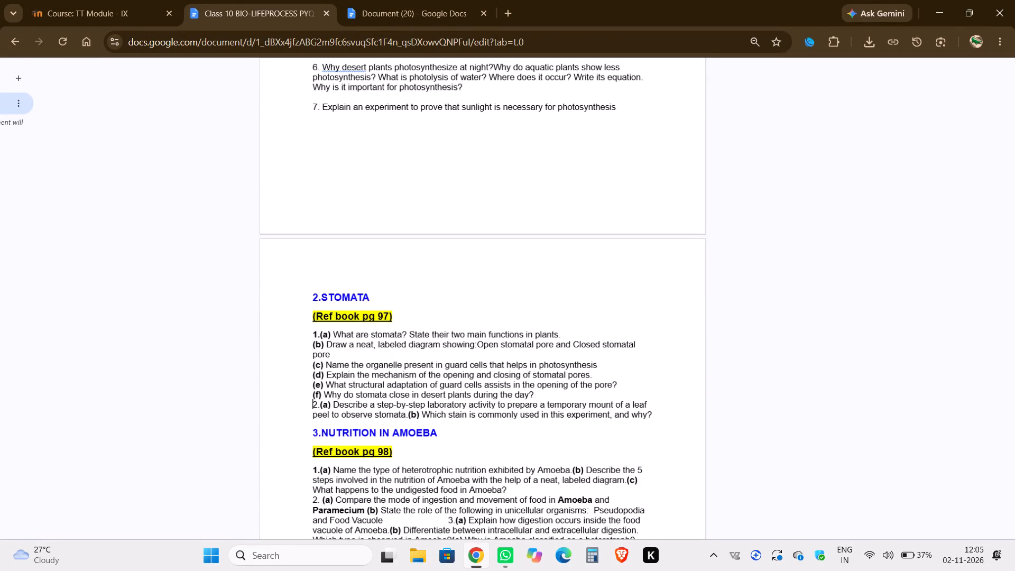
key("Return")
Under Nutrition in Amoeba, separate questions 2, 3 and 4 from the questions before them with paragraph breaks.
scroll(313, 404, "down", 2)
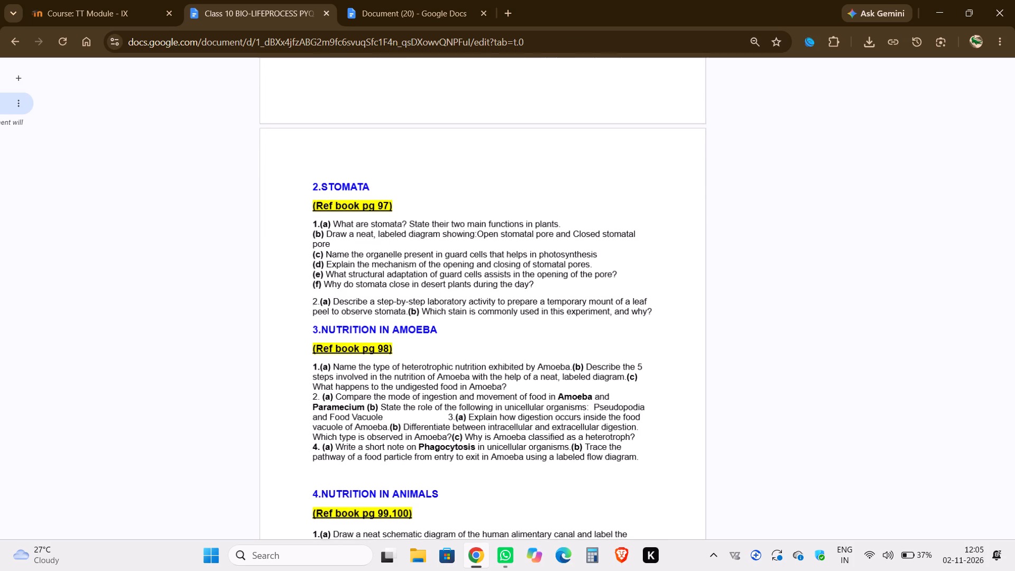
left_click(313, 399)
key("Return")
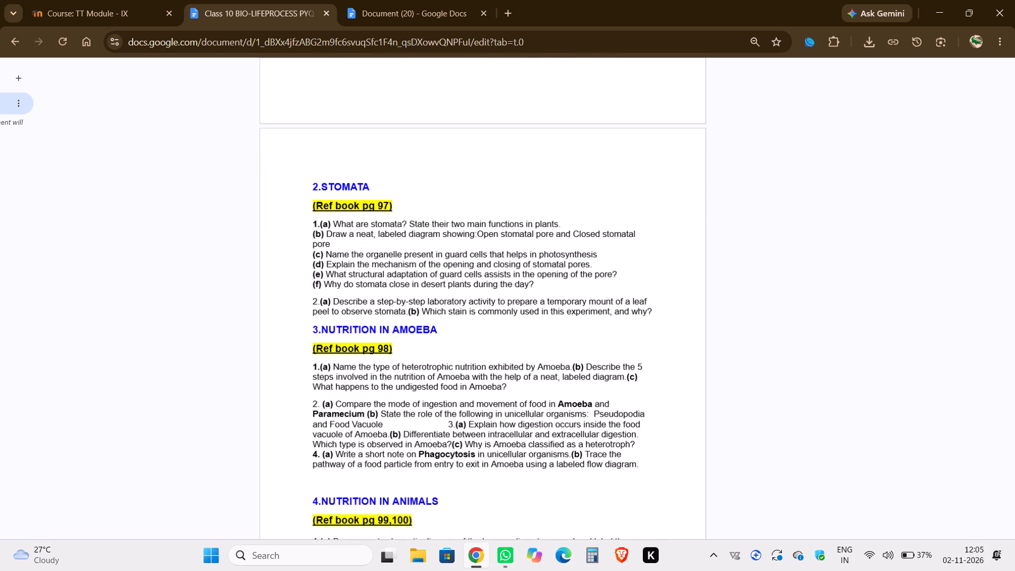
left_click(448, 426)
key("Return")
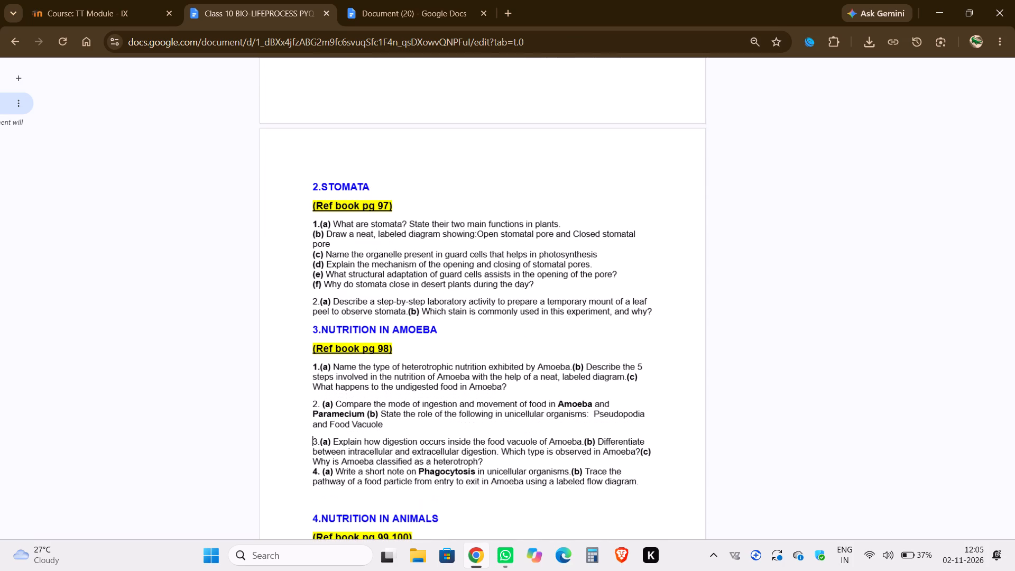
left_click(314, 471)
key("Return")
Under Nutrition in Animals, separate questions 2, 3 and 4 from the questions before them with paragraph breaks.
scroll(314, 471, "down", 3)
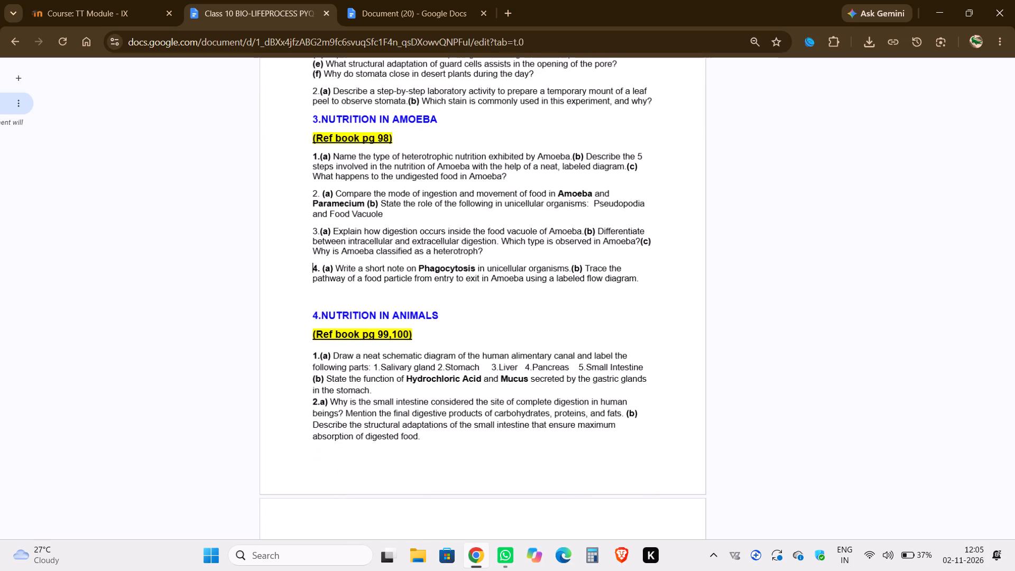
left_click(310, 402)
key("Return")
scroll(310, 402, "down", 4)
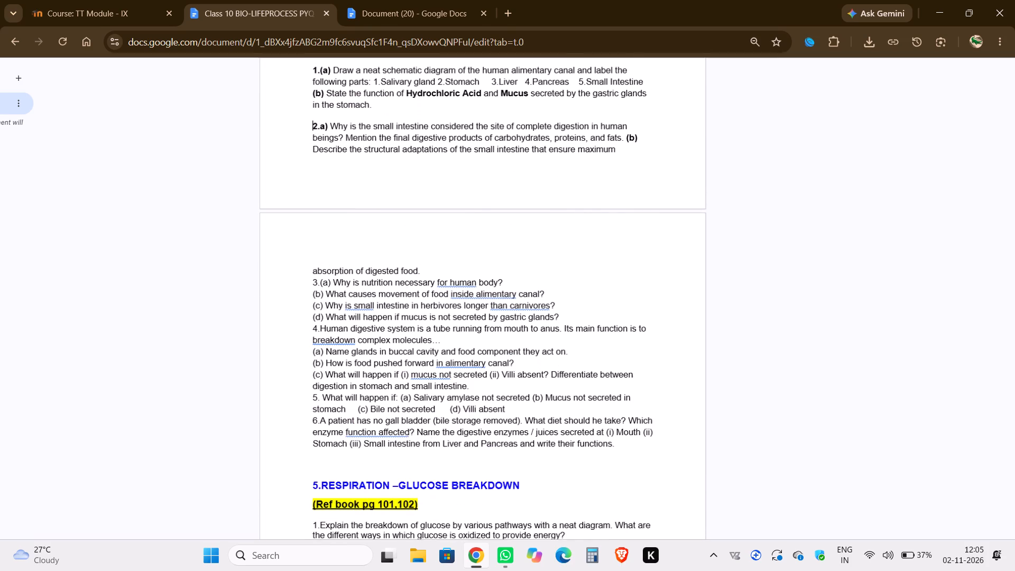
left_click(312, 283)
key("Return")
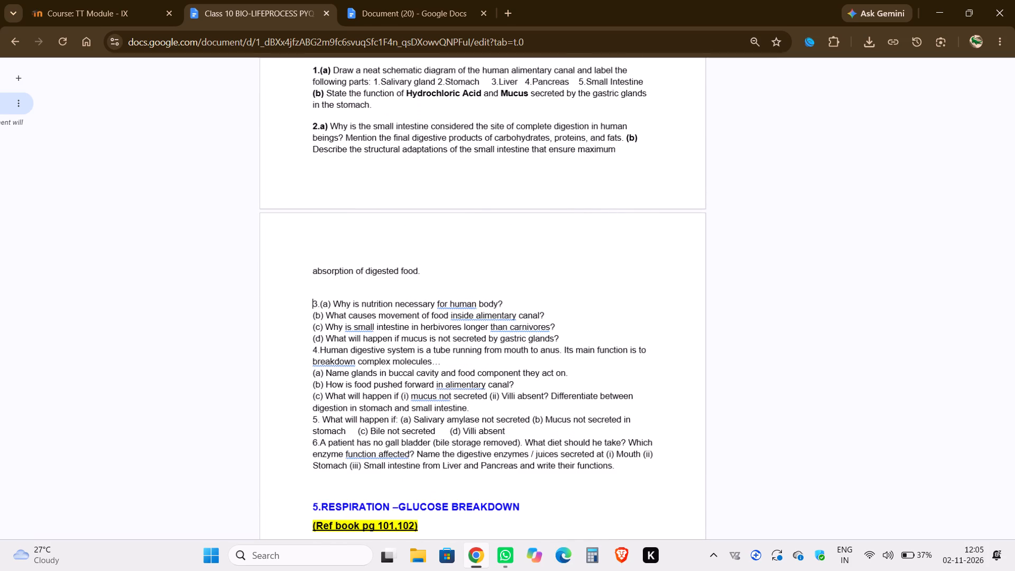
left_click(311, 347)
key("Return")
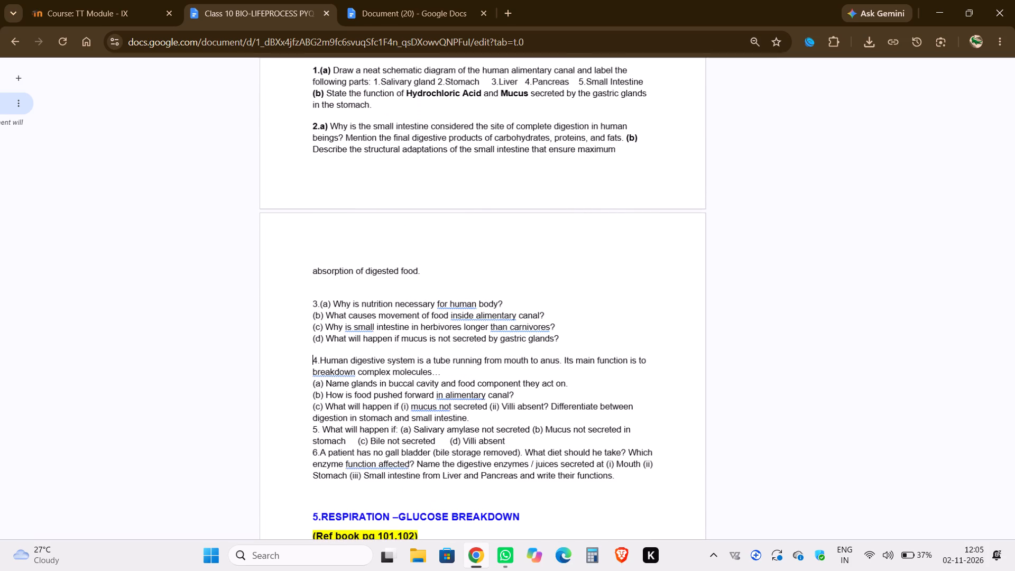
Under Nutrition in Animals, set questions 5 and 6 apart from the questions before them with paragraph breaks.
left_click(309, 431)
key("Return")
scroll(309, 431, "down", 1)
left_click(313, 433)
key("Return")
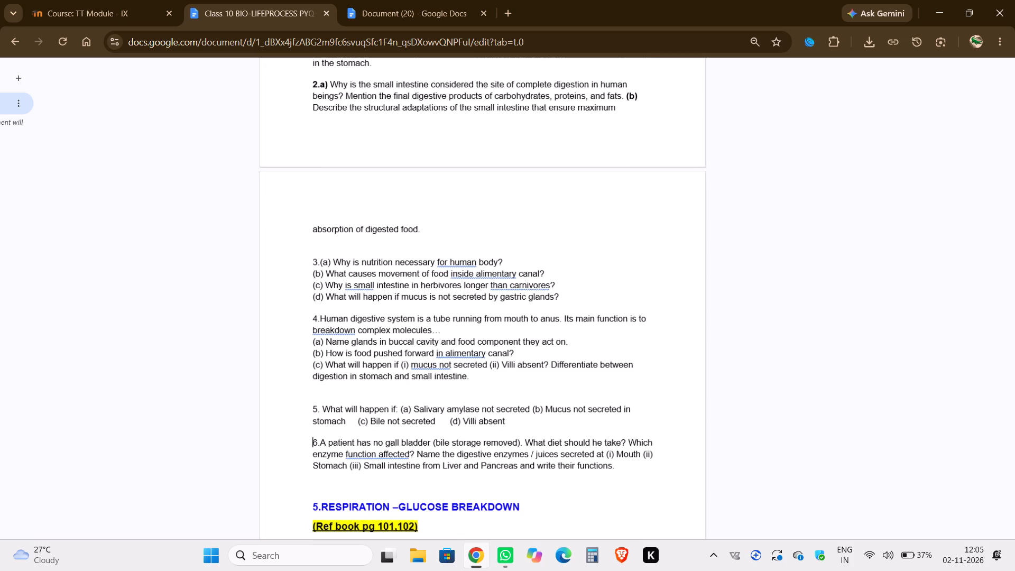
scroll(313, 433, "down", 2)
left_click(327, 234)
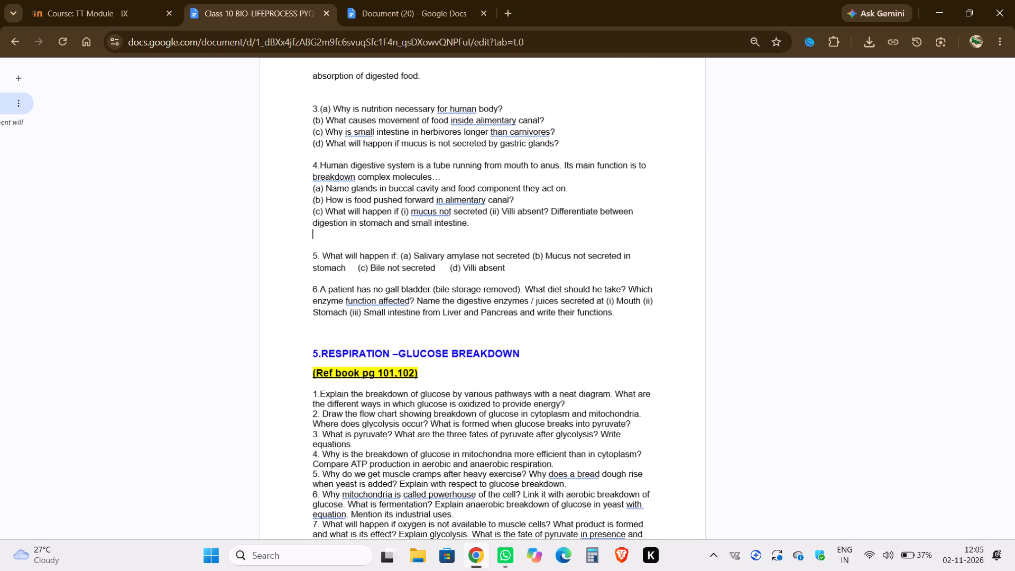
left_click(325, 249)
left_click(313, 246)
Under Respiration – Glucose Breakdown, separate questions 2, 3 and 4 from the questions before them with paragraph breaks.
scroll(313, 246, "down", 1)
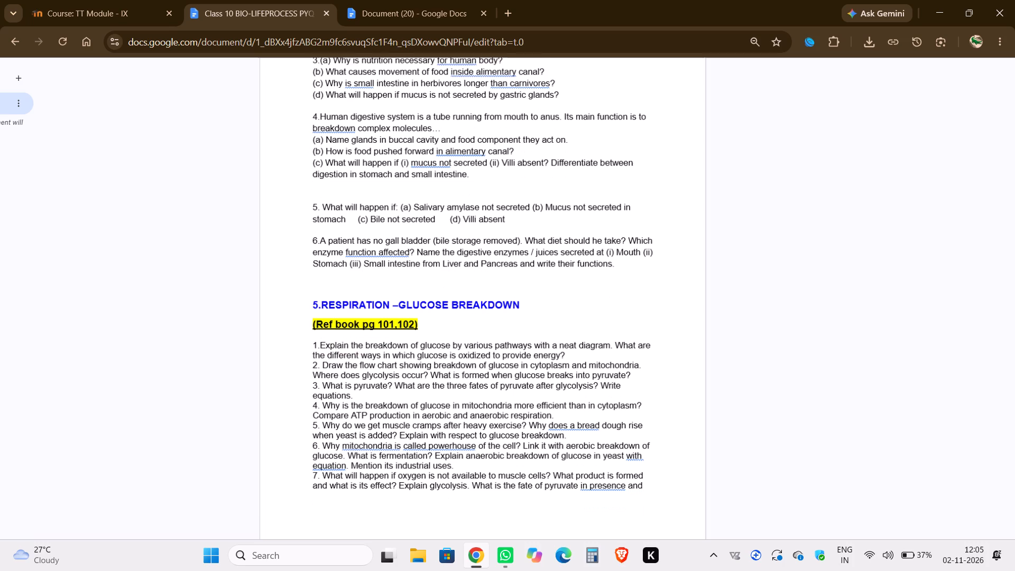
left_click(308, 339)
key("Return")
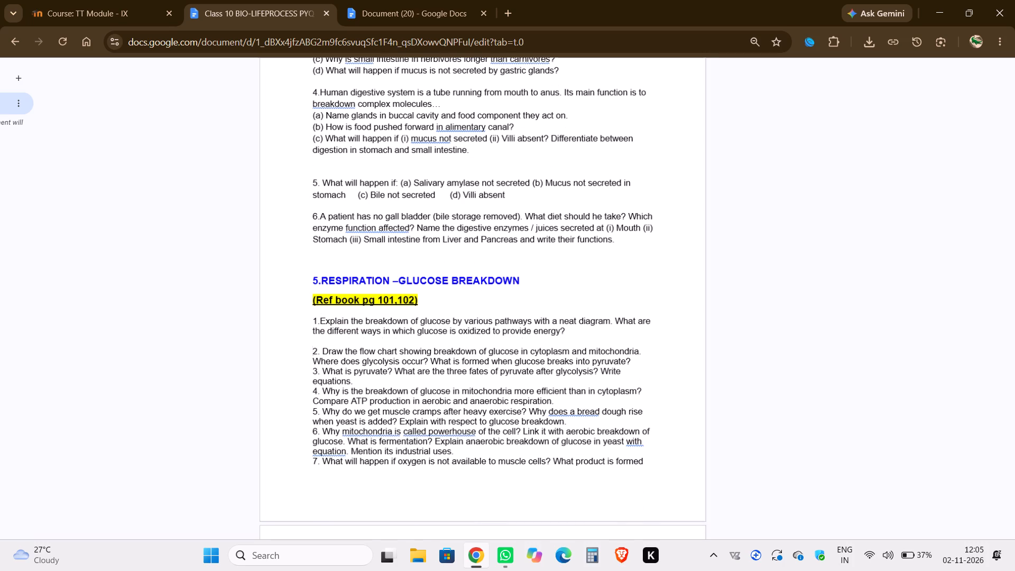
left_click(312, 372)
key("Return")
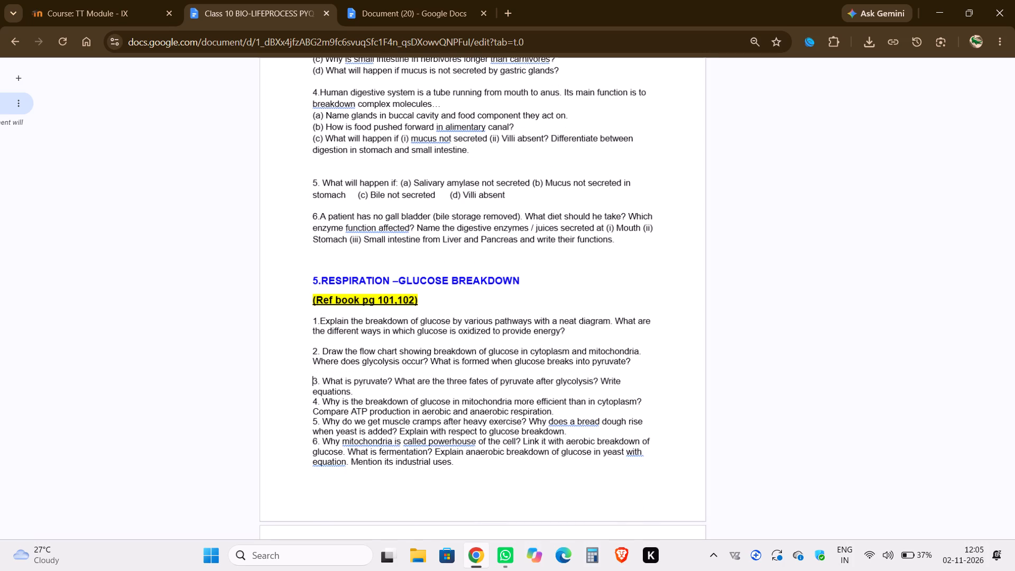
left_click(314, 402)
key("Return")
Under Respiration – Glucose Breakdown, set questions 5 and 7 apart from the questions before them with paragraph breaks.
left_click(314, 449)
key("Return")
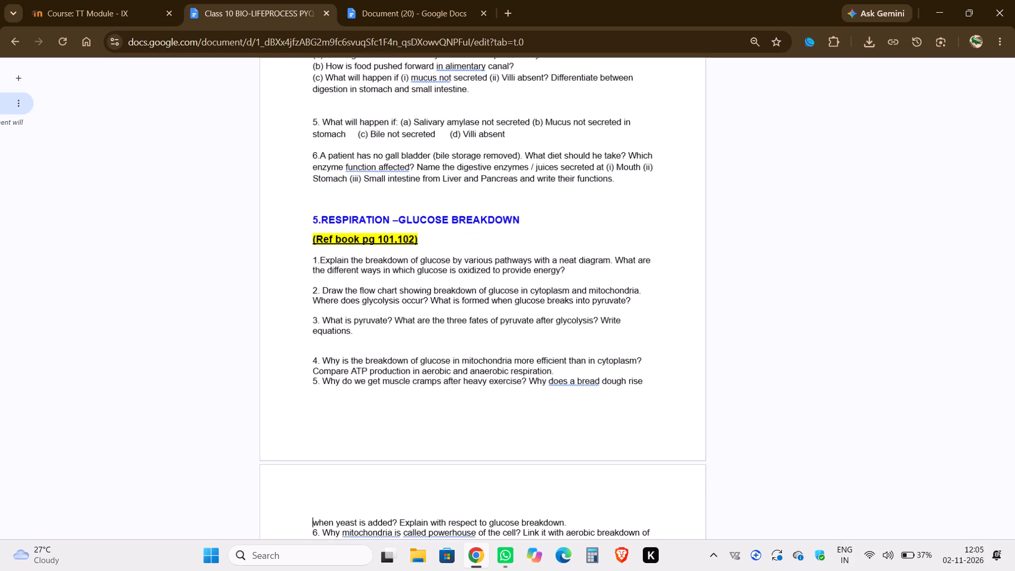
key("BackSpace")
key("Down")
key("Up")
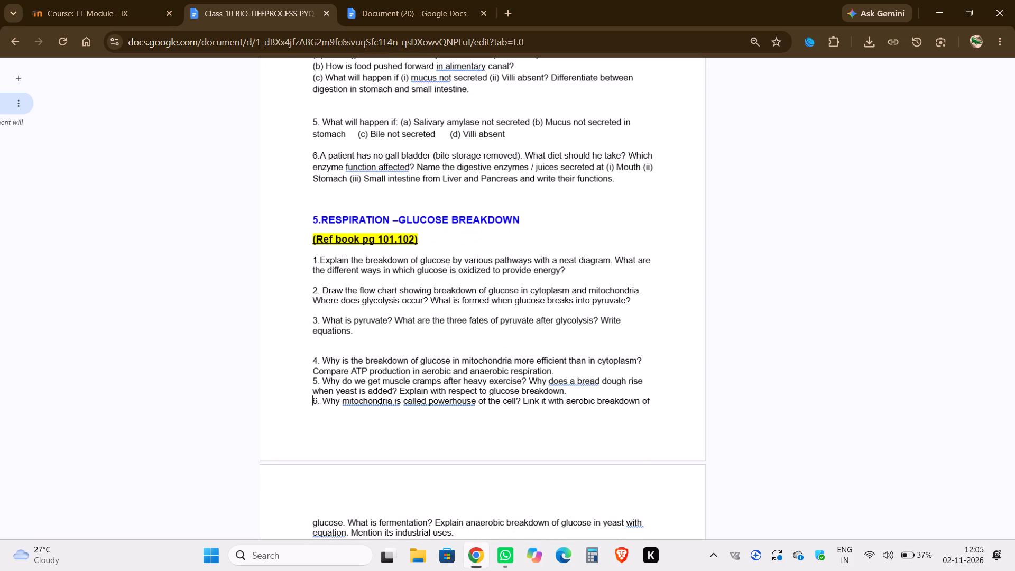
key("Up")
key("Return")
scroll(314, 449, "down", 1)
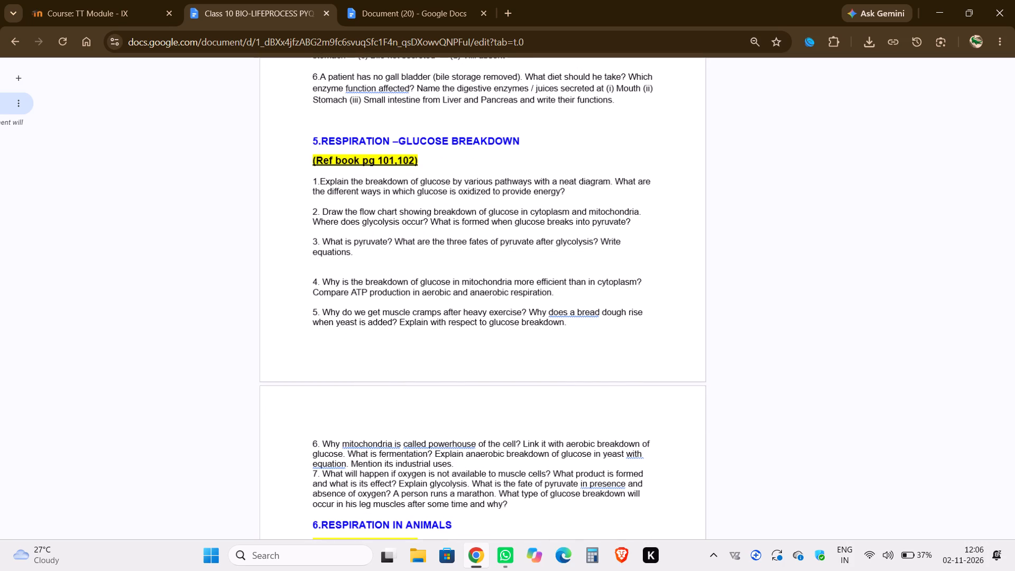
left_click(311, 469)
key("Return")
Under Respiration in Animals, separate each of questions 2 to 6 from the question before it with a paragraph break.
scroll(311, 469, "down", 2)
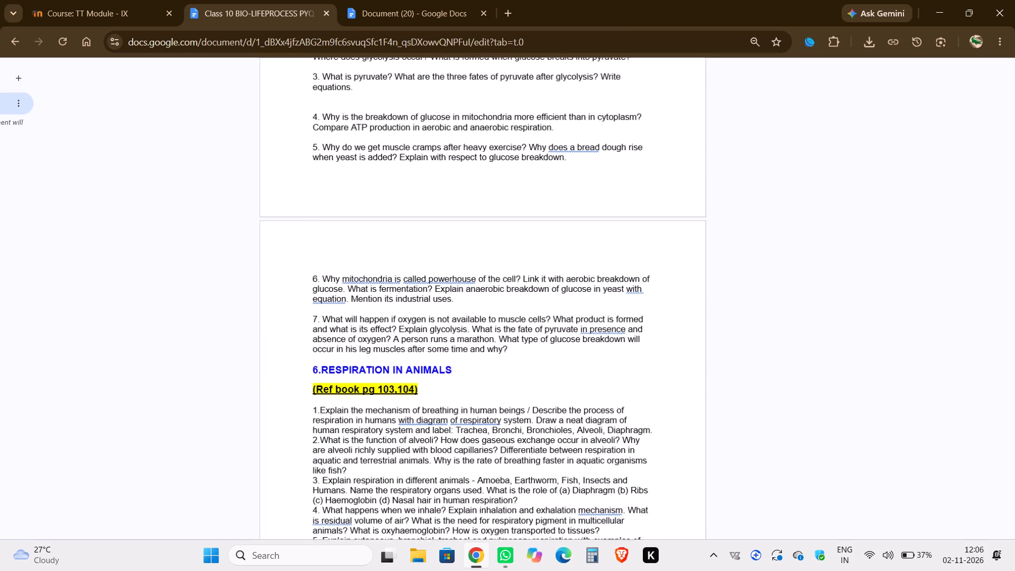
left_click(311, 438)
key("Return")
scroll(311, 438, "down", 1)
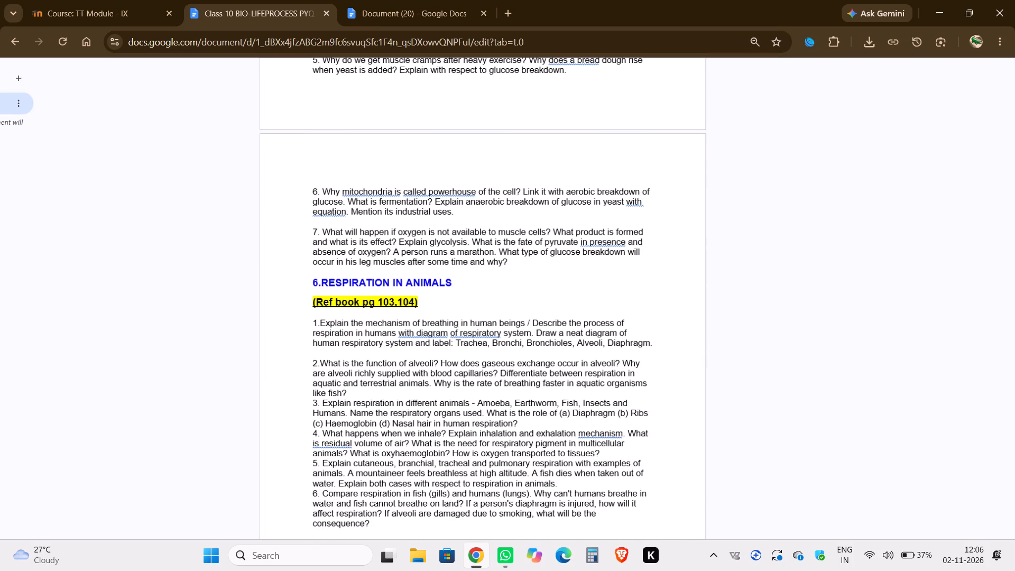
left_click(313, 407)
key("Return")
scroll(313, 407, "down", 1)
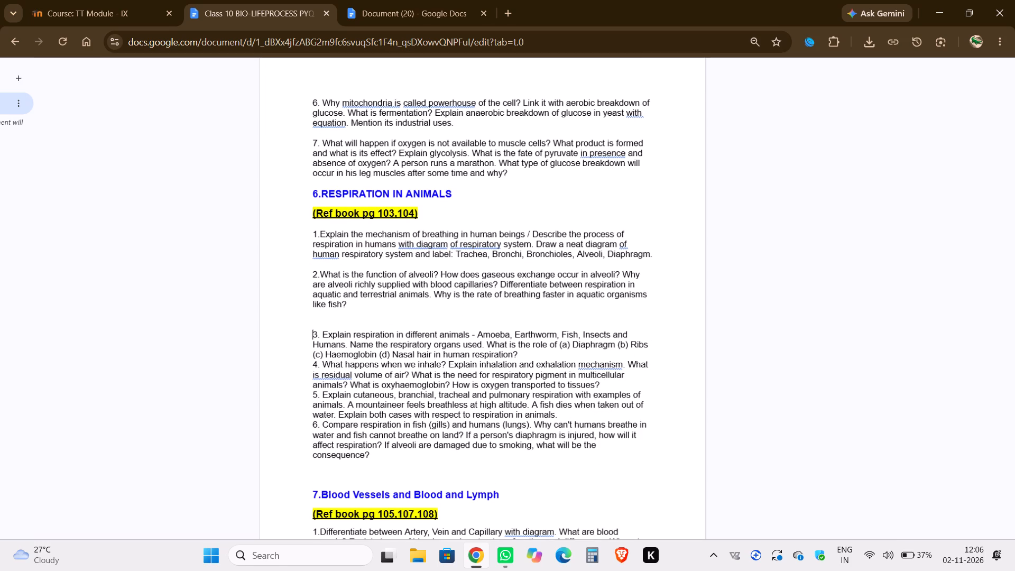
left_click(313, 364)
key("Return")
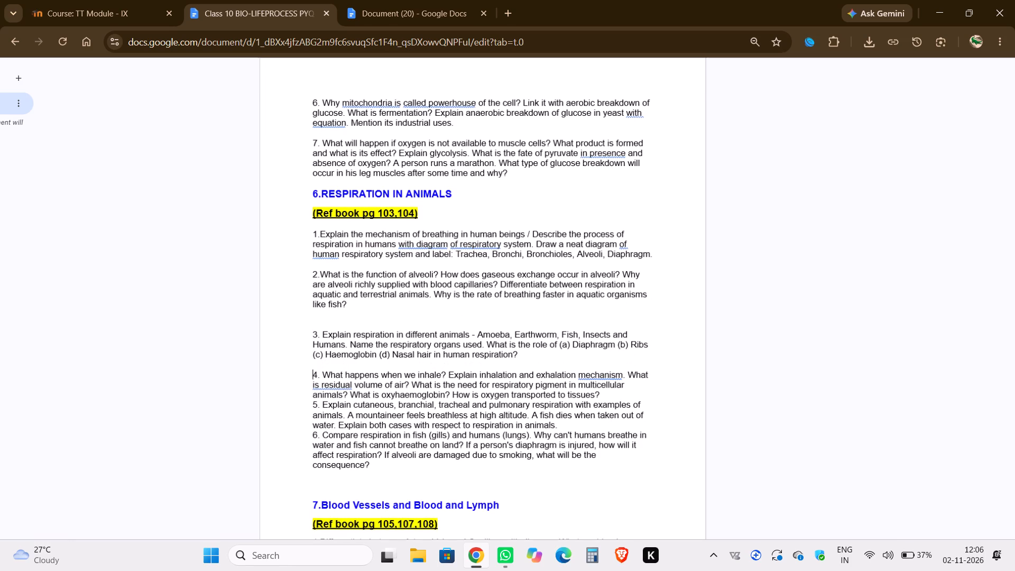
left_click(313, 406)
key("Return")
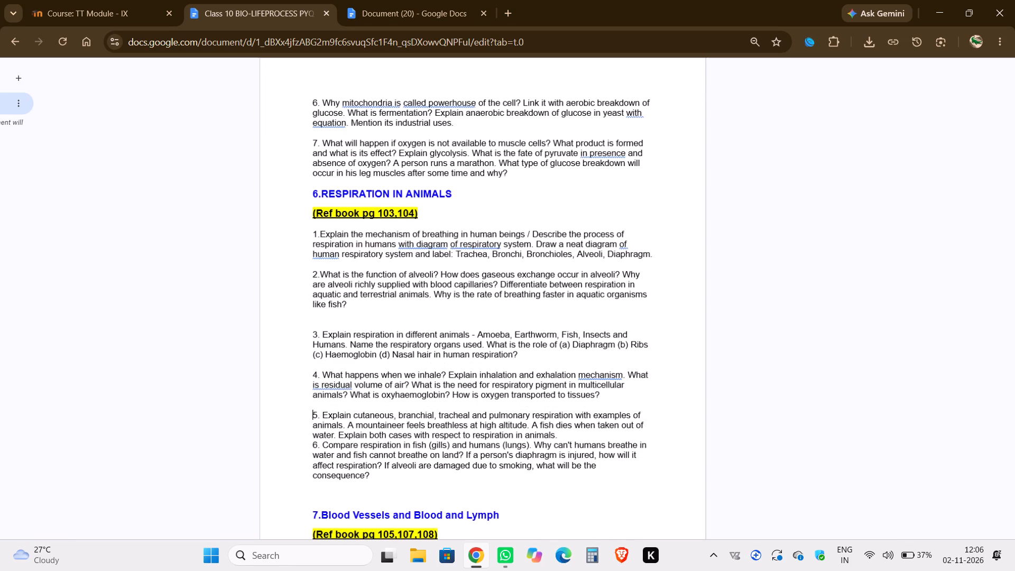
left_click(313, 446)
key("Return")
Insert two paragraph breaks before the Blood Vessels and Blood and Lymph heading so it starts on the next page.
scroll(313, 446, "down", 3)
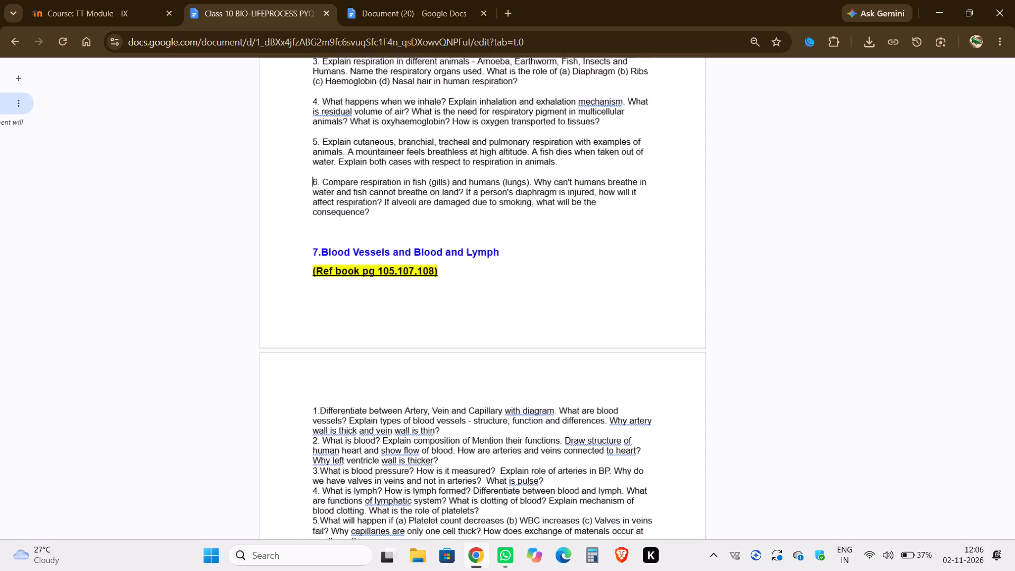
scroll(313, 446, "down", 1)
left_click(315, 177)
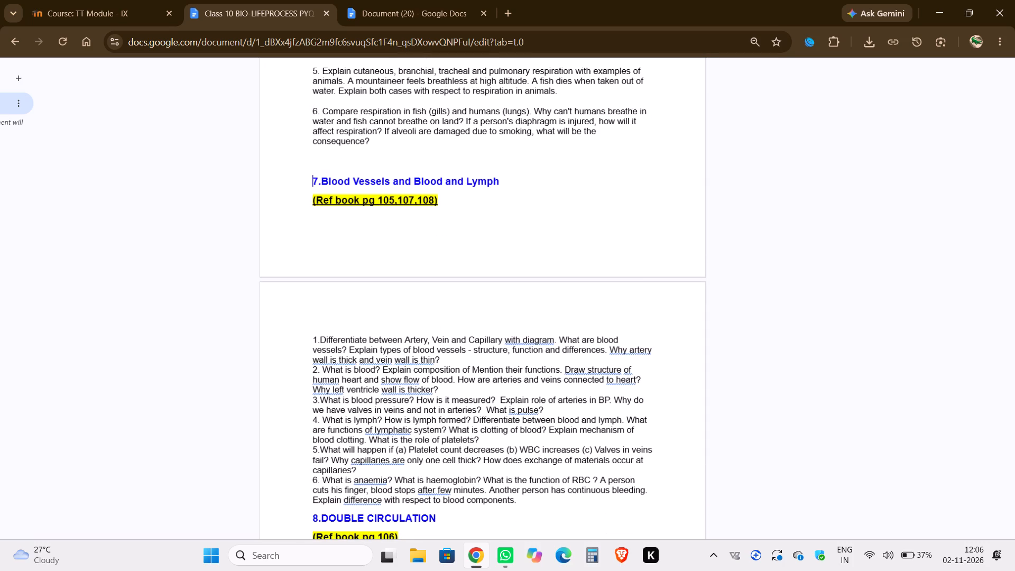
key("Return")
key("Return")
Under Blood Vessels and Blood and Lymph, separate each of questions 2 to 6 from the question before it with a paragraph break.
scroll(315, 177, "down", 2)
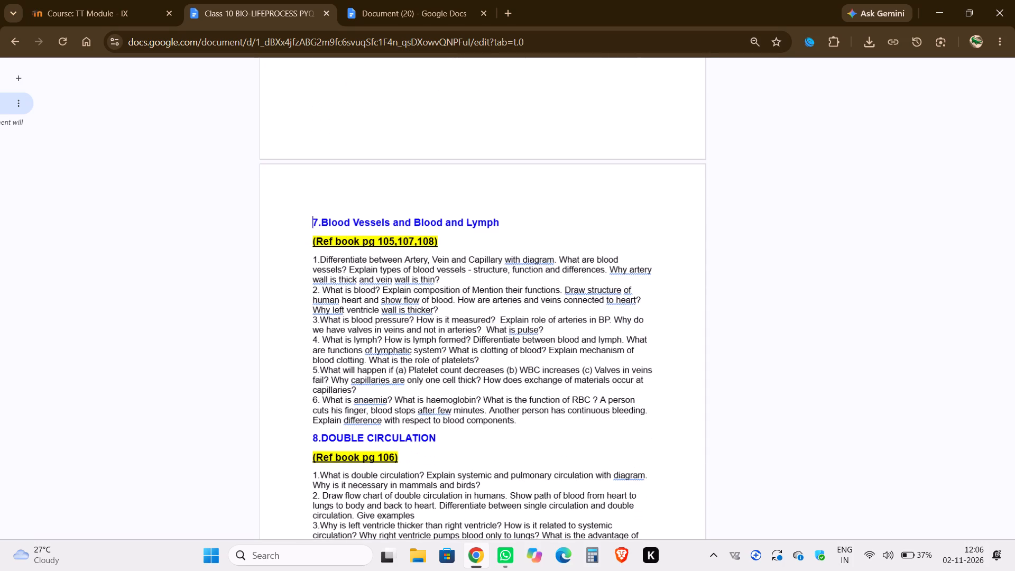
left_click(311, 292)
key("Return")
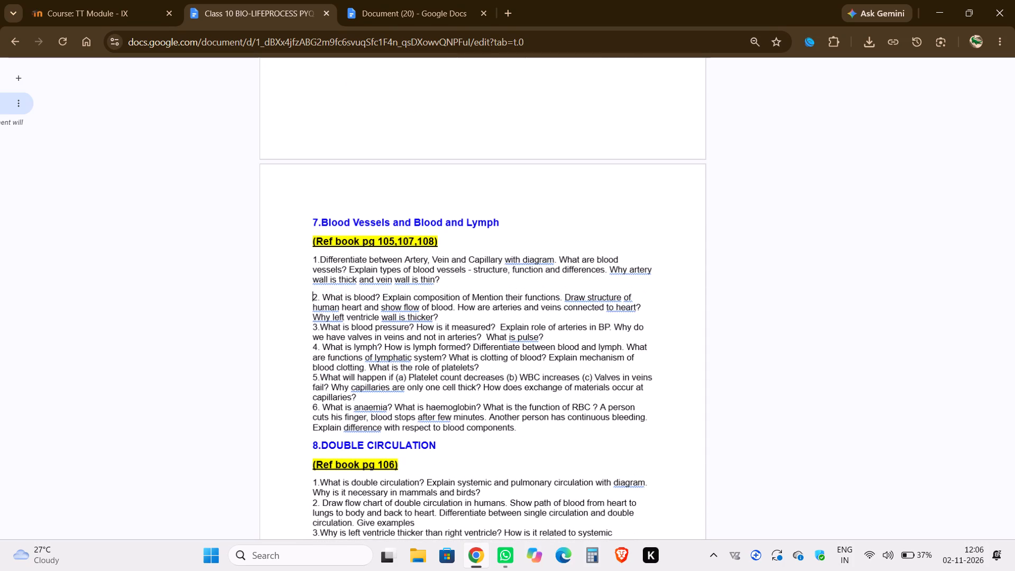
left_click(312, 327)
key("Return")
left_click(313, 355)
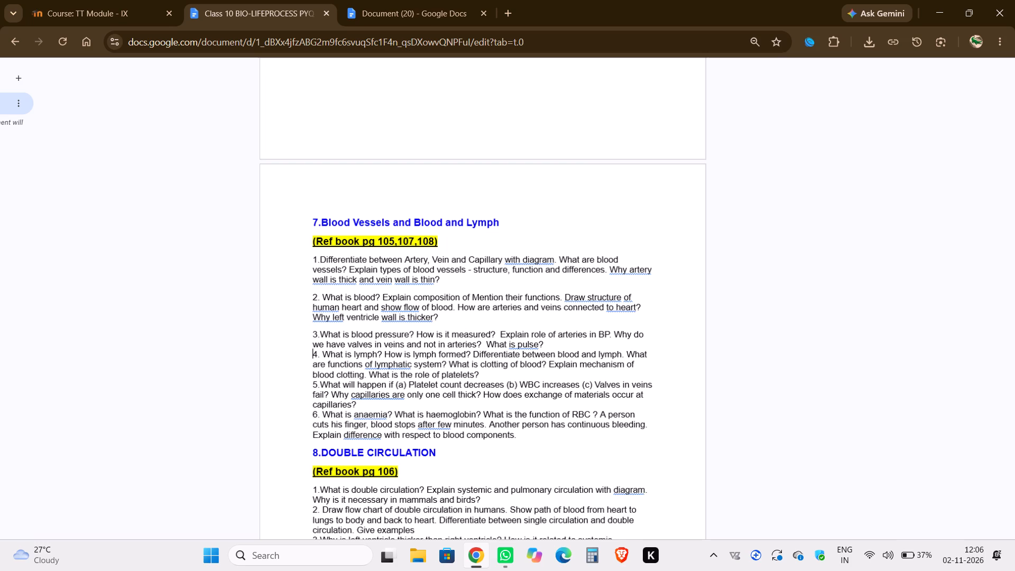
key("Return")
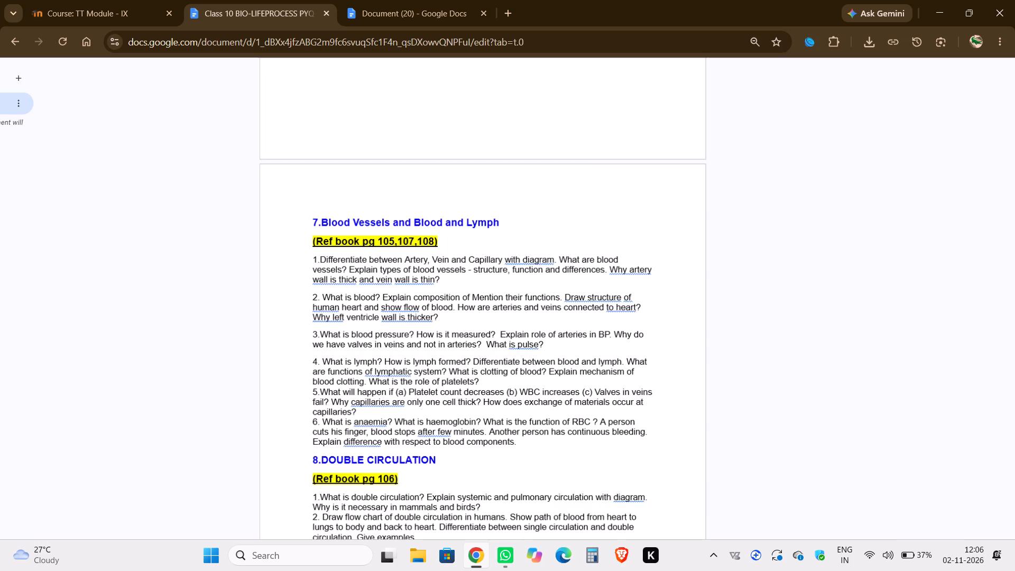
left_click(311, 391)
left_click(311, 391)
key("Return")
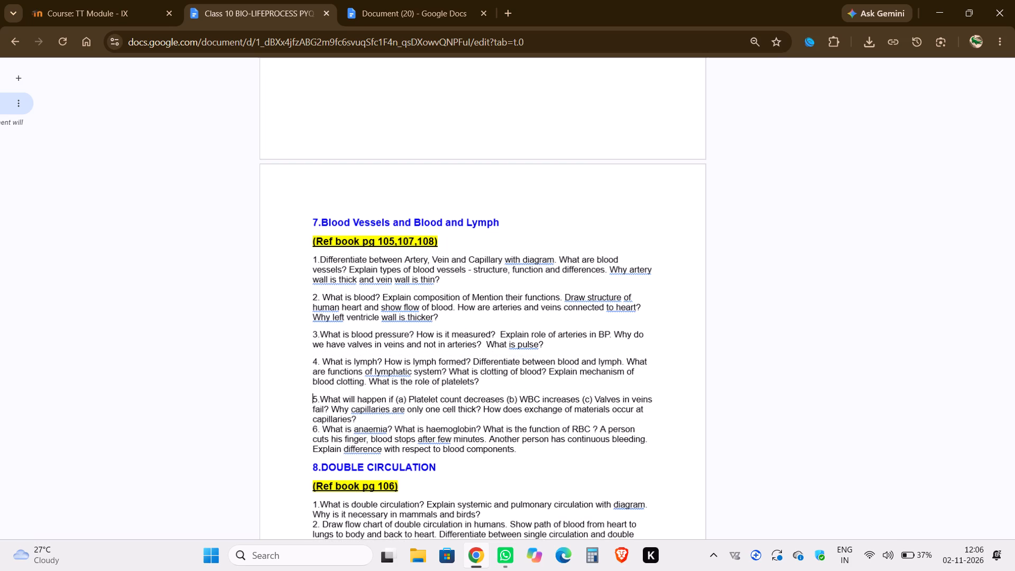
left_click(310, 432)
key("Return")
Under Double Circulation, separate questions 2, 3 and 4 from the questions before them with paragraph breaks.
scroll(310, 432, "down", 3)
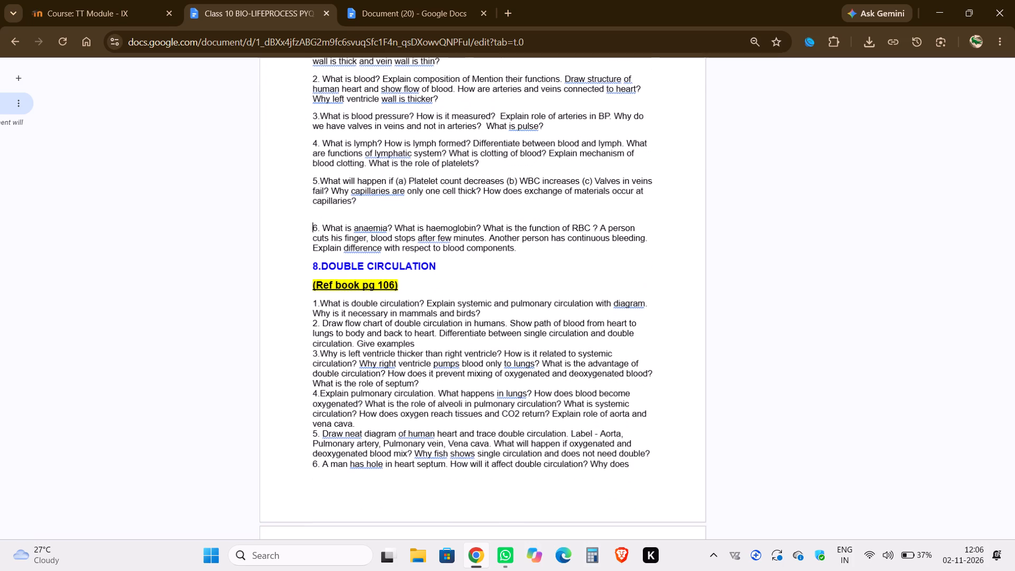
left_click(311, 327)
key("Return")
left_click(311, 362)
key("Return")
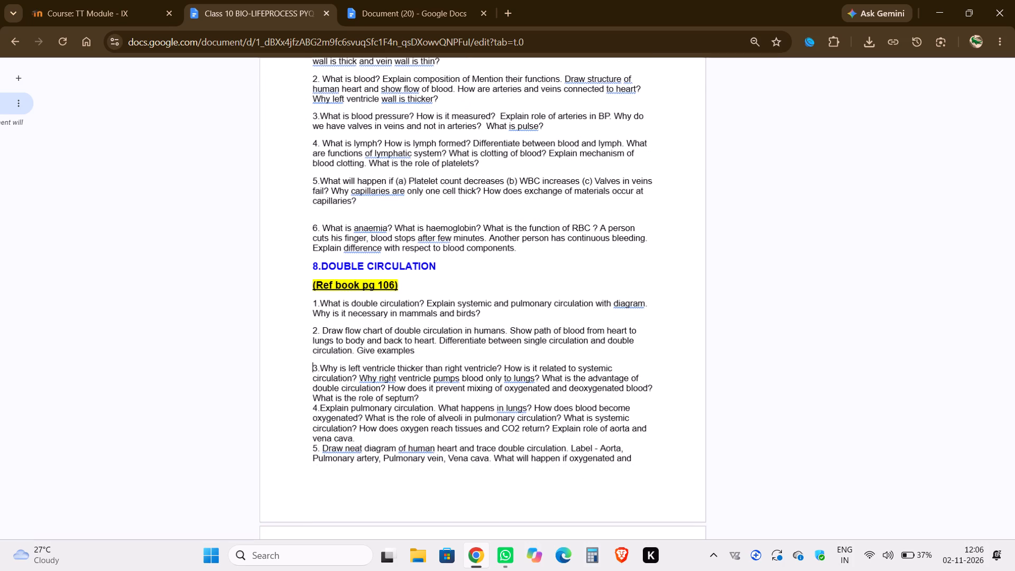
left_click(311, 410)
key("Return")
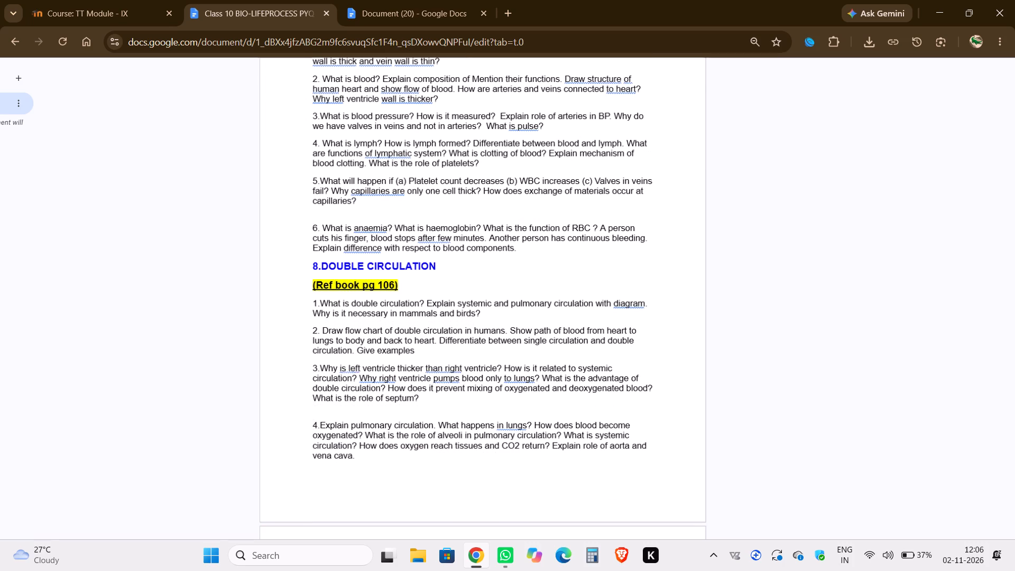
Under Double Circulation, set questions 6, 7 and 8 apart from the questions before them with single paragraph breaks.
scroll(317, 445, "down", 4)
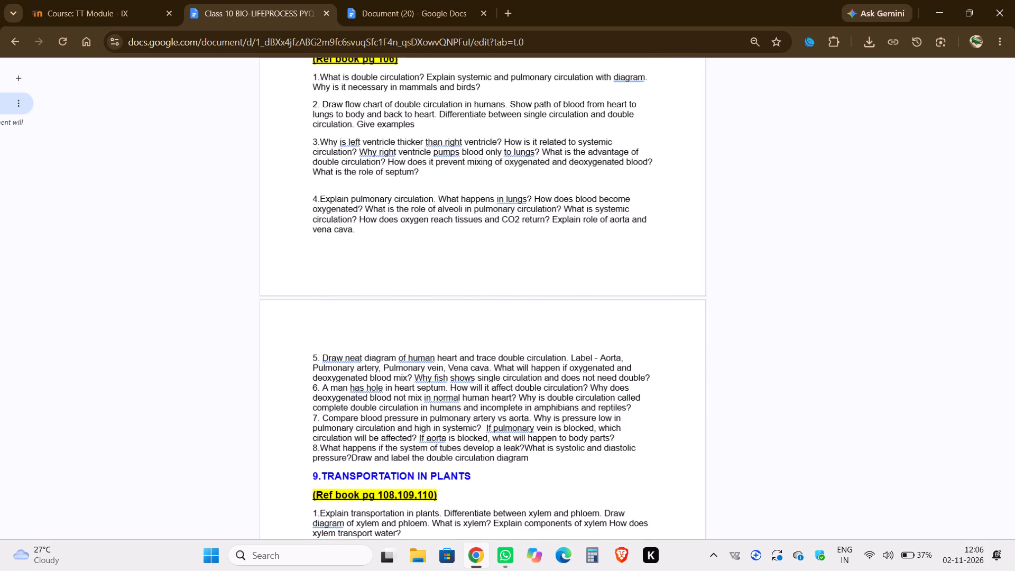
left_click(311, 388)
key("Return")
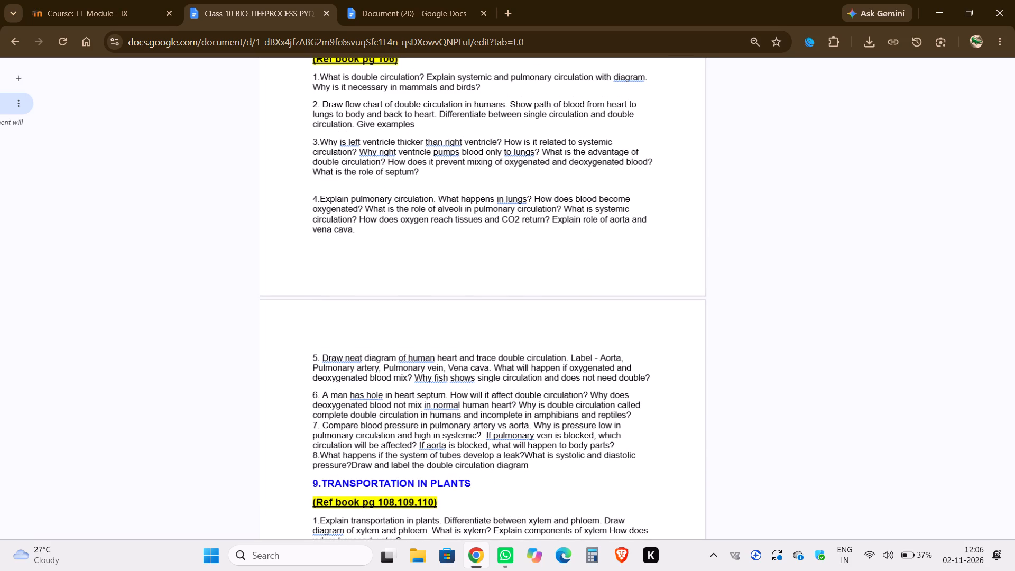
key("Return")
key("BackSpace")
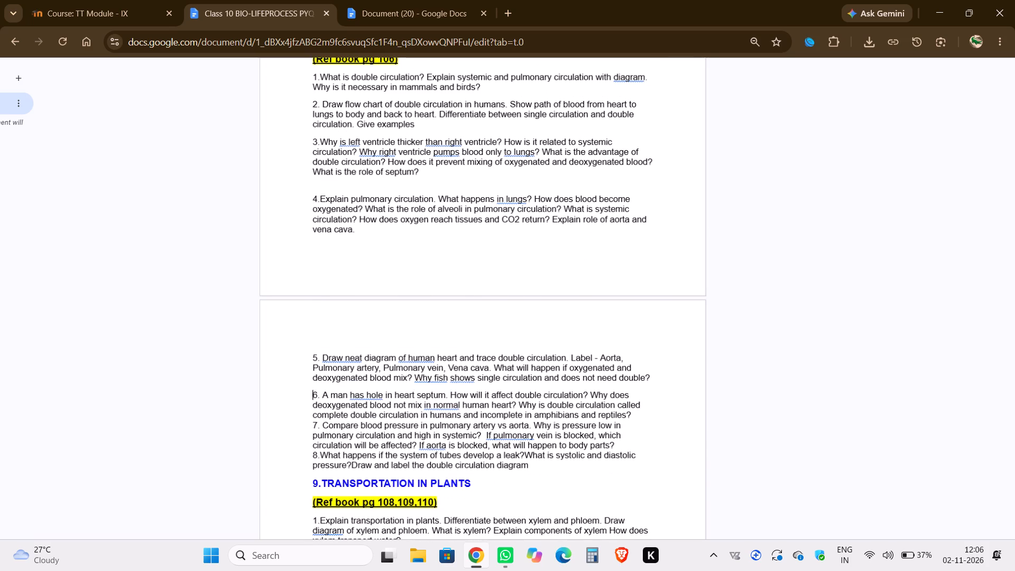
left_click(312, 427)
key("Return")
left_click(312, 468)
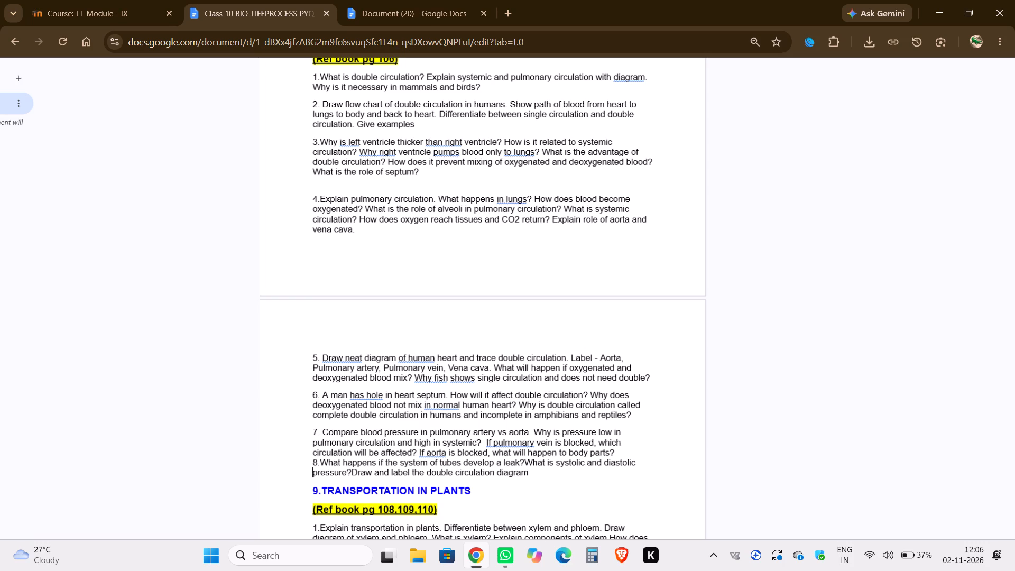
left_click(312, 462)
key("Return")
Under Transportation in Plants, separate questions 2, 3, 4 and 5 from the questions before them with paragraph breaks.
scroll(312, 462, "down", 2)
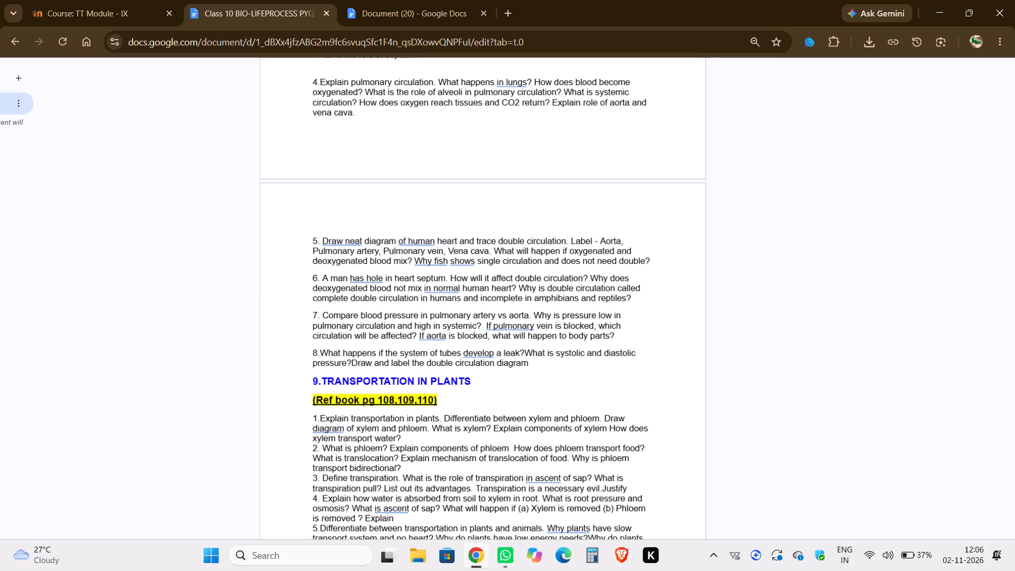
left_click(312, 449)
key("Return")
scroll(312, 449, "down", 1)
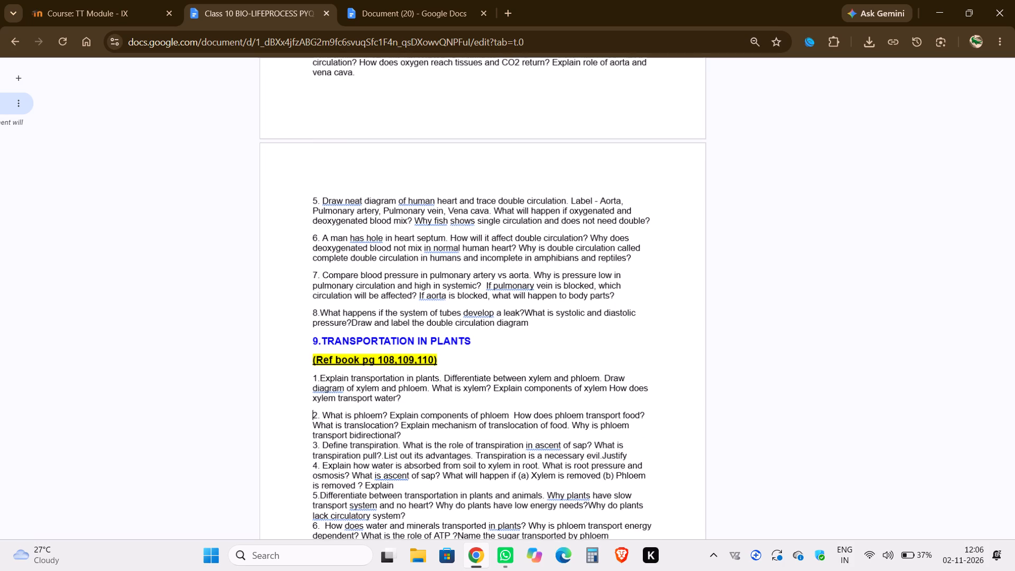
left_click(313, 449)
key("Return")
left_click(313, 476)
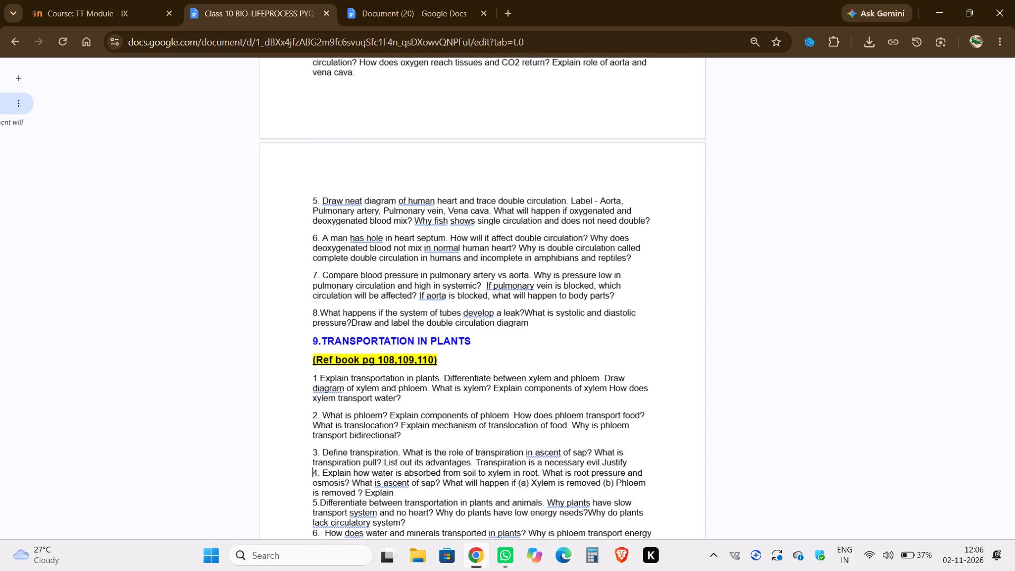
key("Return")
scroll(313, 476, "down", 1)
left_click(311, 472)
key("Return")
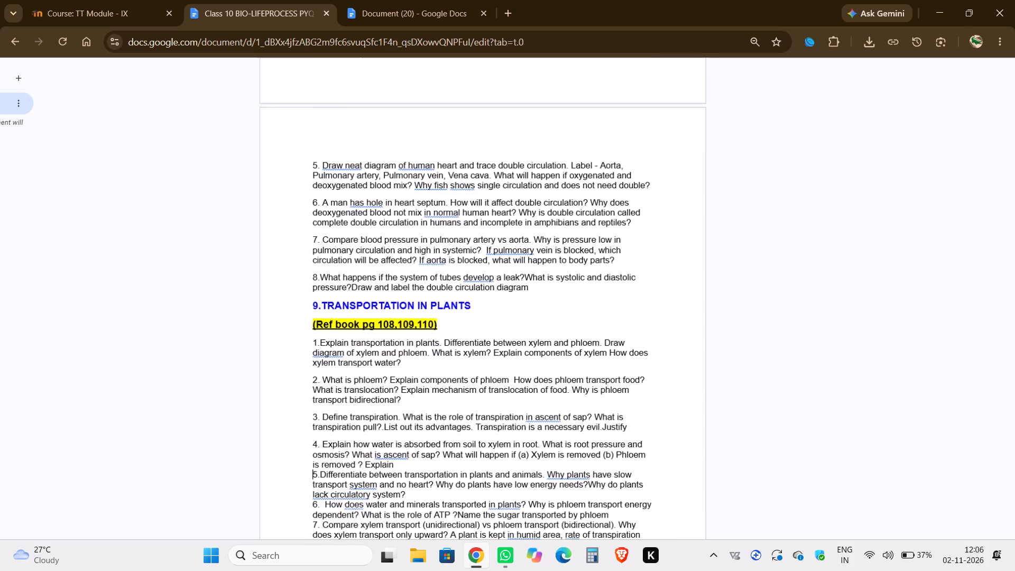
Under Transportation in Plants, separate questions 6 and 7 from the questions before them with paragraph breaks.
scroll(311, 472, "down", 1)
left_click(313, 498)
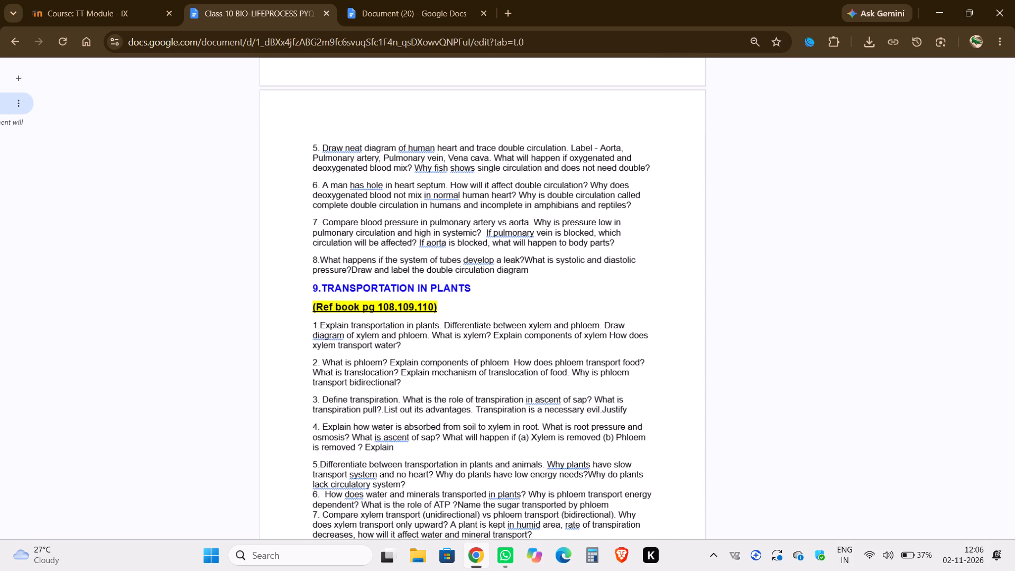
key("Return")
scroll(313, 498, "down", 1)
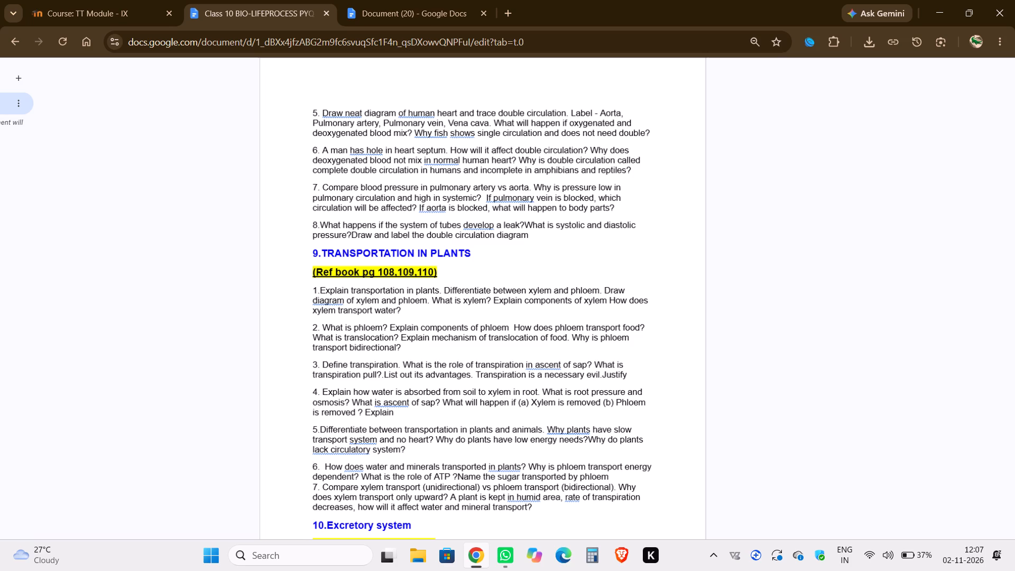
left_click(314, 486)
key("Return")
Insert three paragraph breaks before the "10.Excretory system" heading so the section starts on a new page.
scroll(314, 486, "down", 4)
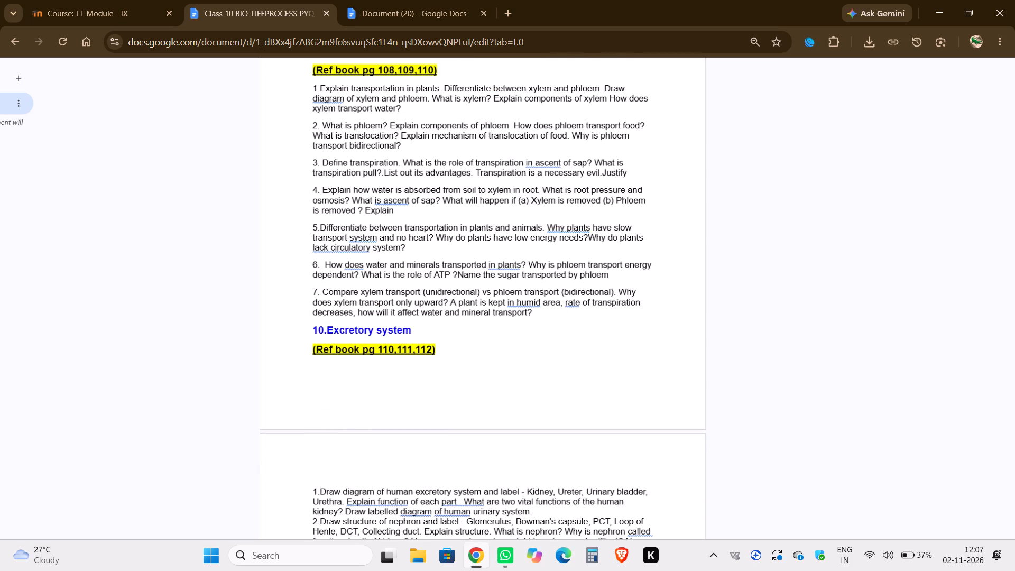
left_click(312, 328)
key("Return")
key("Return")
key("Return")
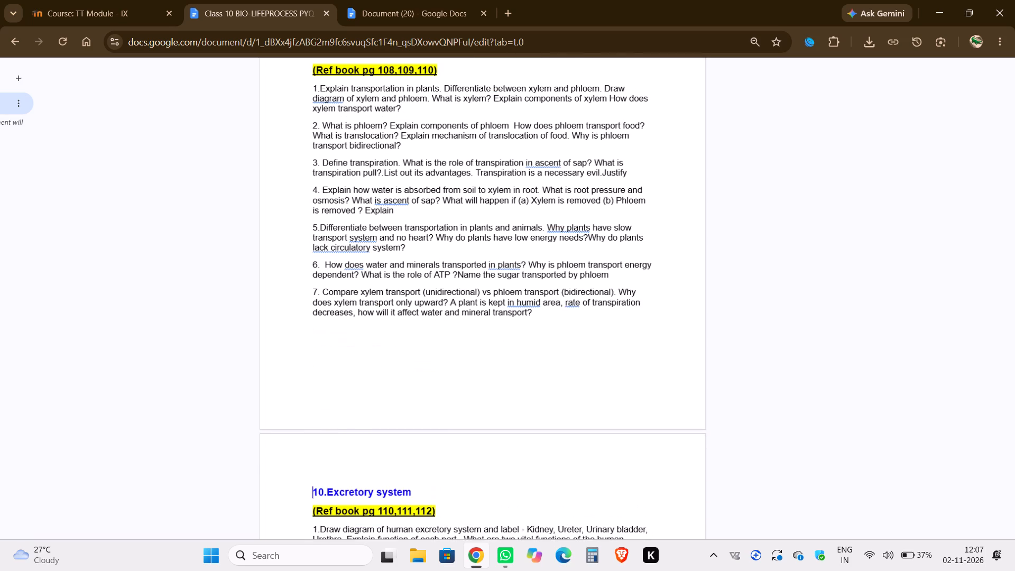
Under Excretory system, separate questions 2, 3, 4 and 5 from the questions before them with paragraph breaks.
scroll(312, 328, "down", 4)
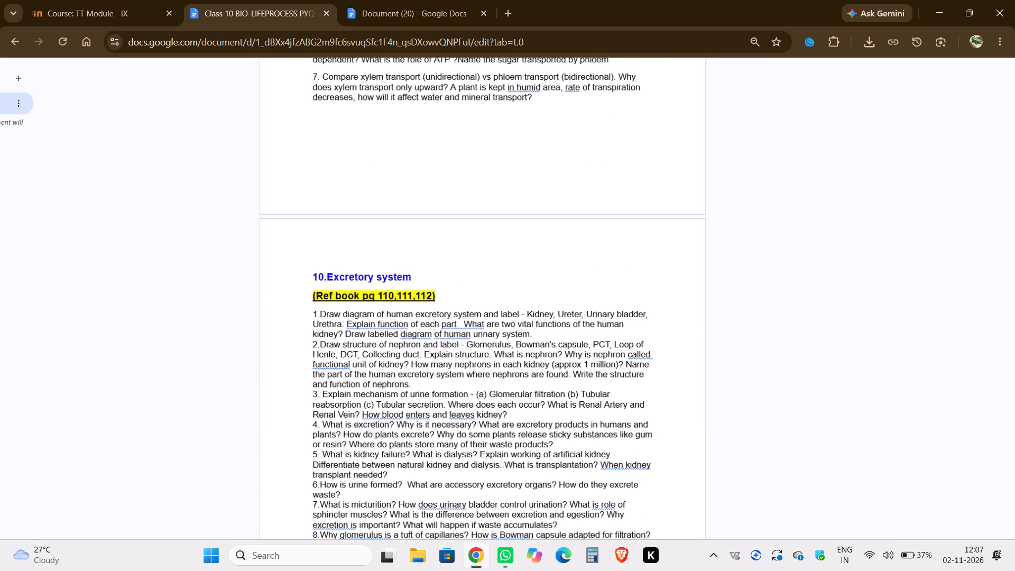
left_click(311, 344)
key("Return")
left_click(312, 403)
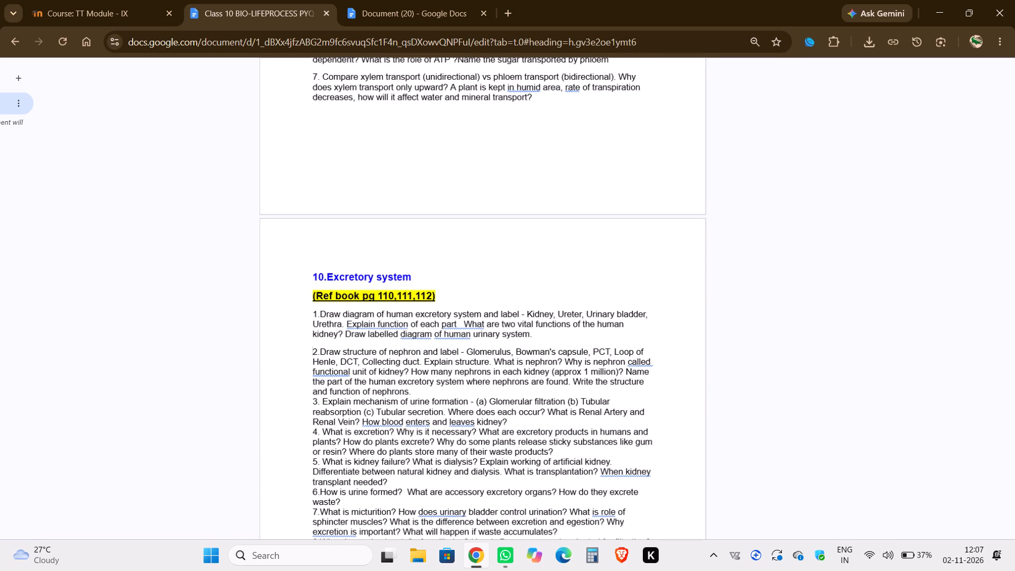
key("Return")
scroll(312, 403, "down", 1)
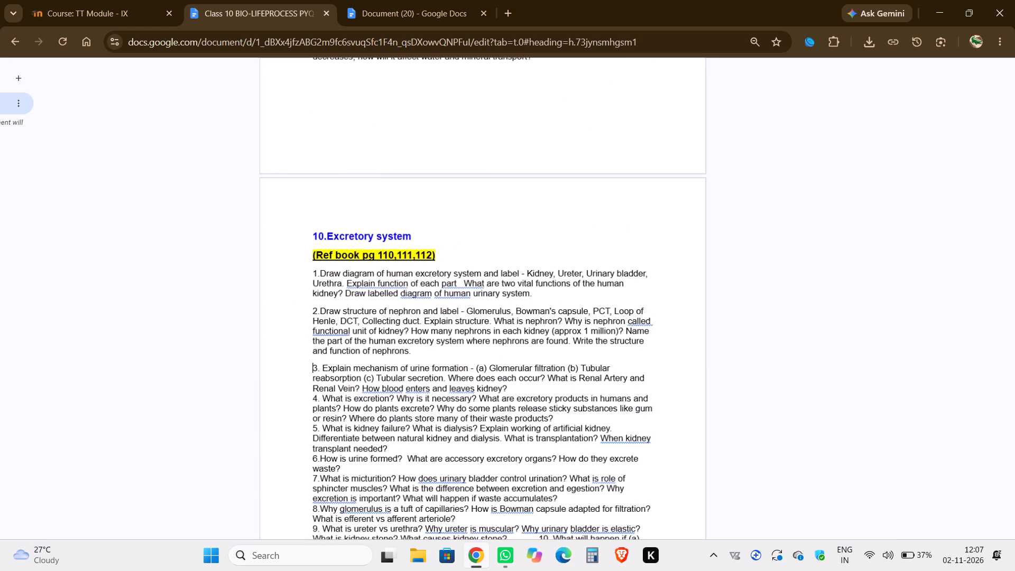
left_click(315, 399)
key("Return")
scroll(315, 399, "down", 1)
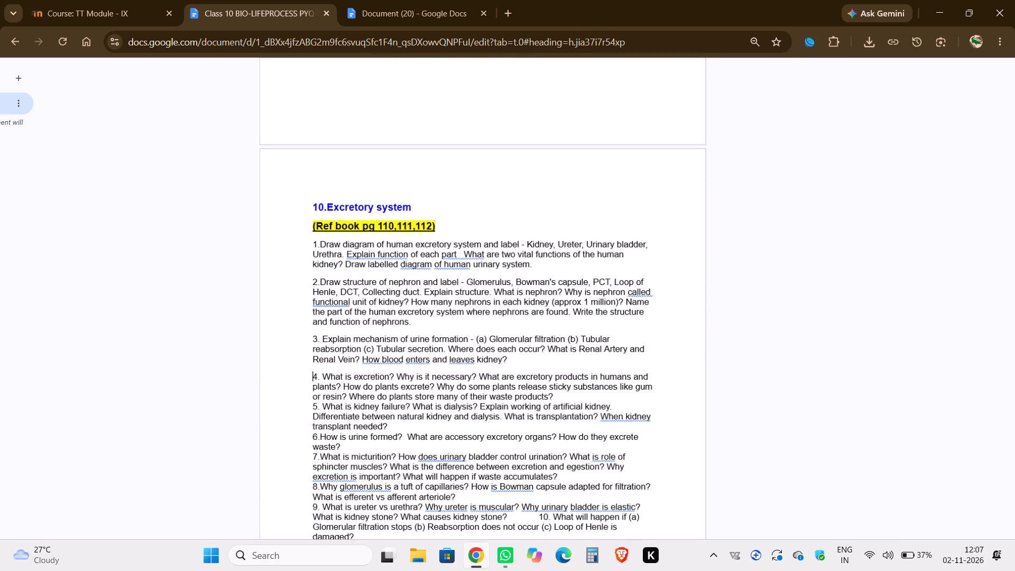
left_click(312, 410)
key("Return")
Under Excretory system, set questions 6, 7, 8 and 9 apart from the questions before them with paragraph breaks.
scroll(312, 410, "down", 1)
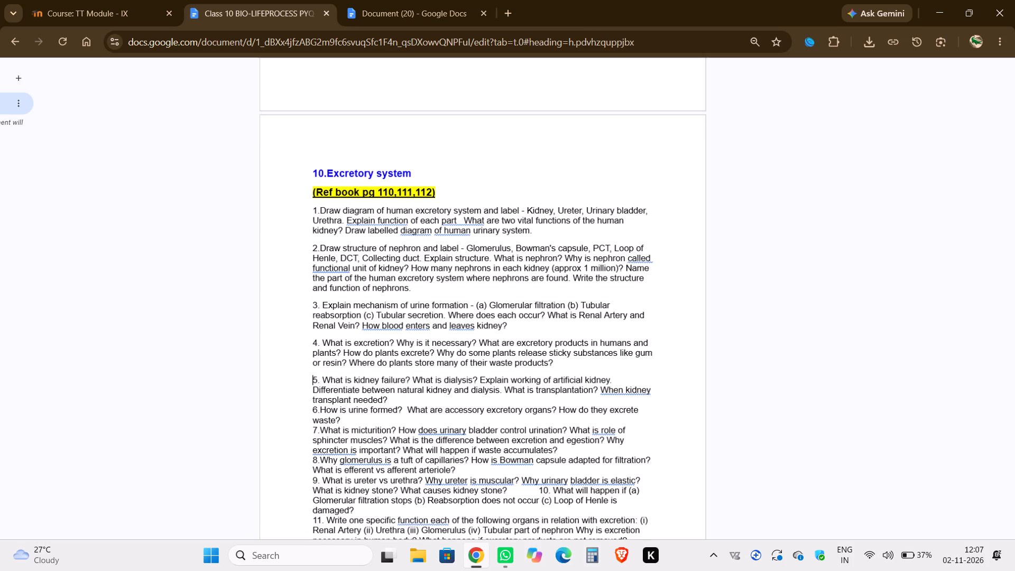
left_click(308, 413)
key("Return")
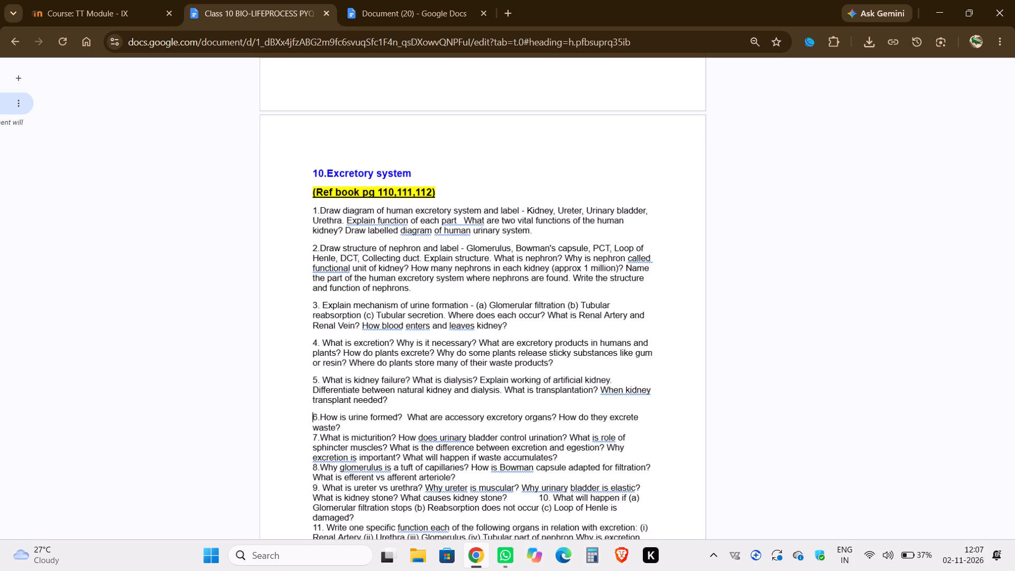
left_click(315, 439)
key("Return")
scroll(315, 439, "down", 1)
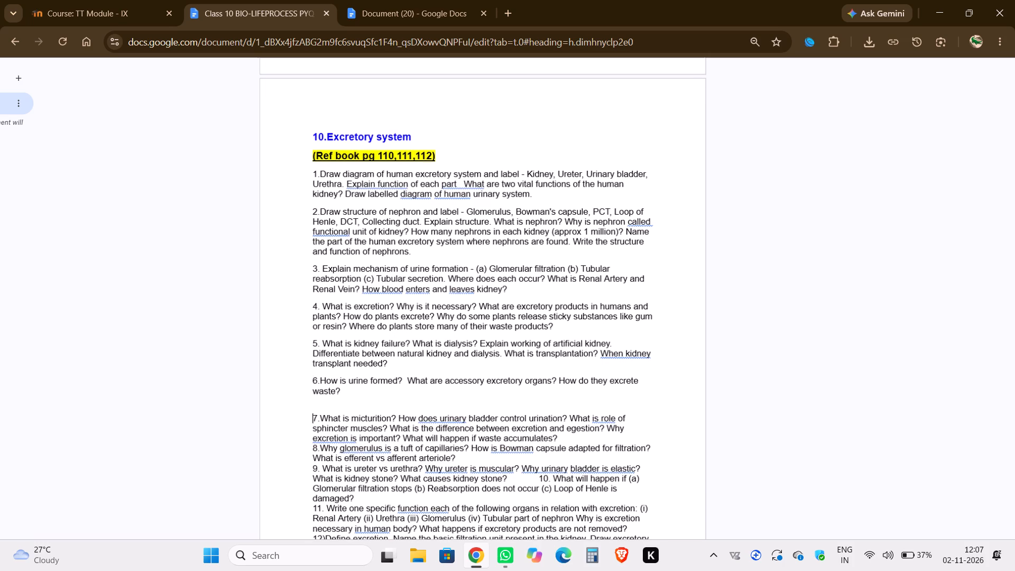
left_click(310, 447)
key("Return")
left_click(311, 474)
key("Return")
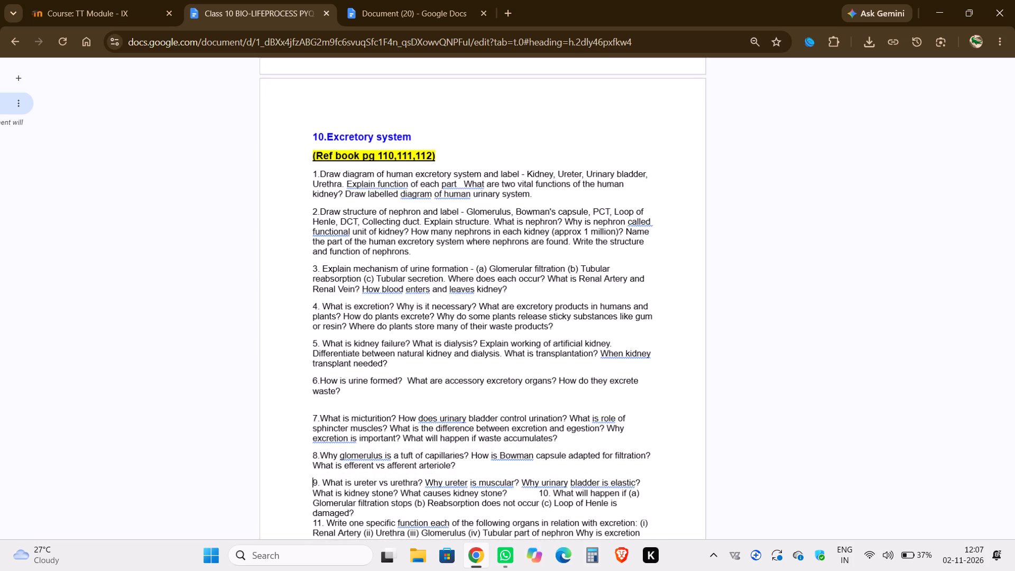
Under Excretory system, move question 10 onto its own line and separate questions 11 and 12 with paragraph breaks.
scroll(311, 474, "down", 1)
left_click(541, 486)
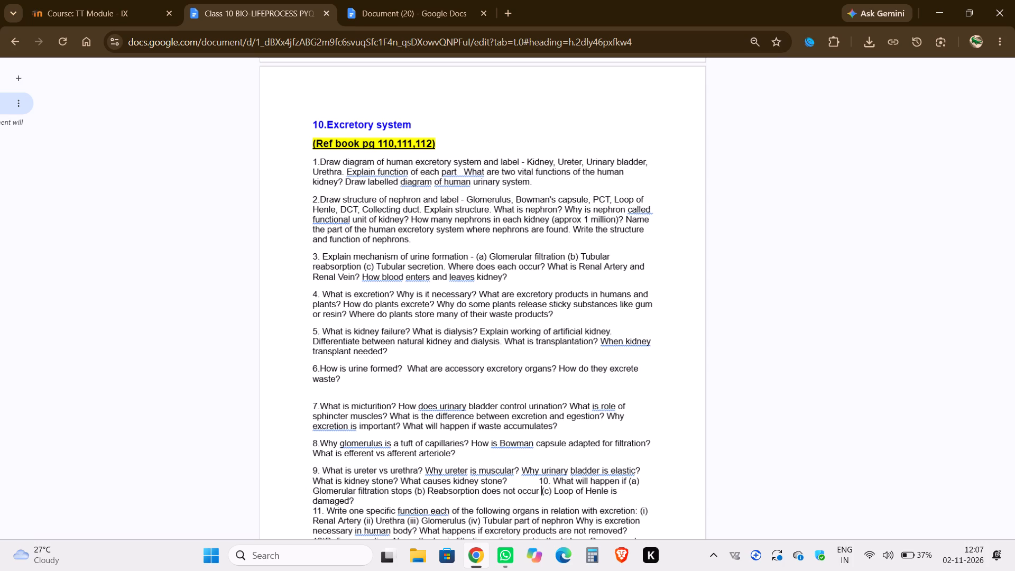
left_click(541, 483)
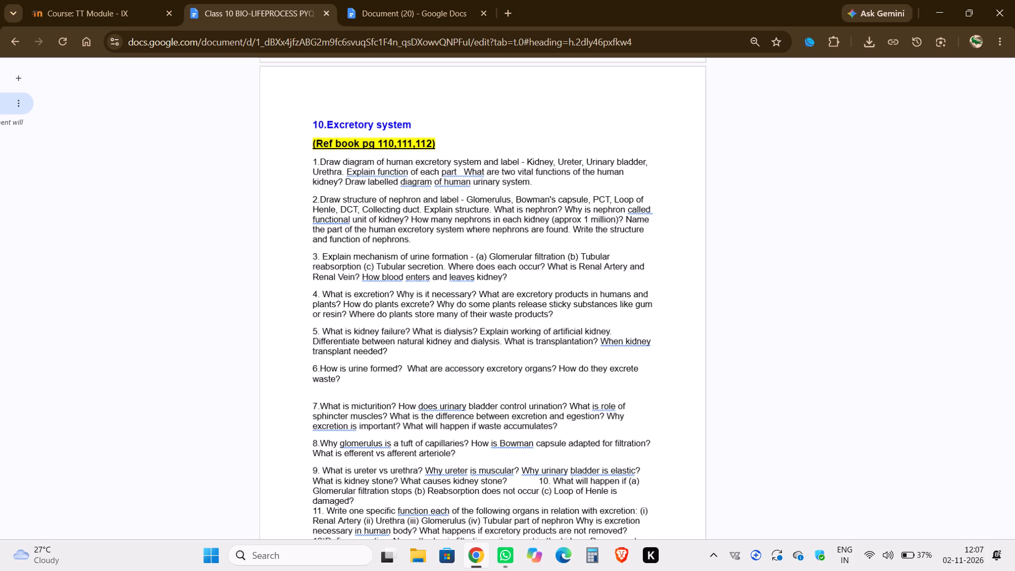
left_click(537, 483)
key("Right")
key("Return")
scroll(537, 483, "down", 1)
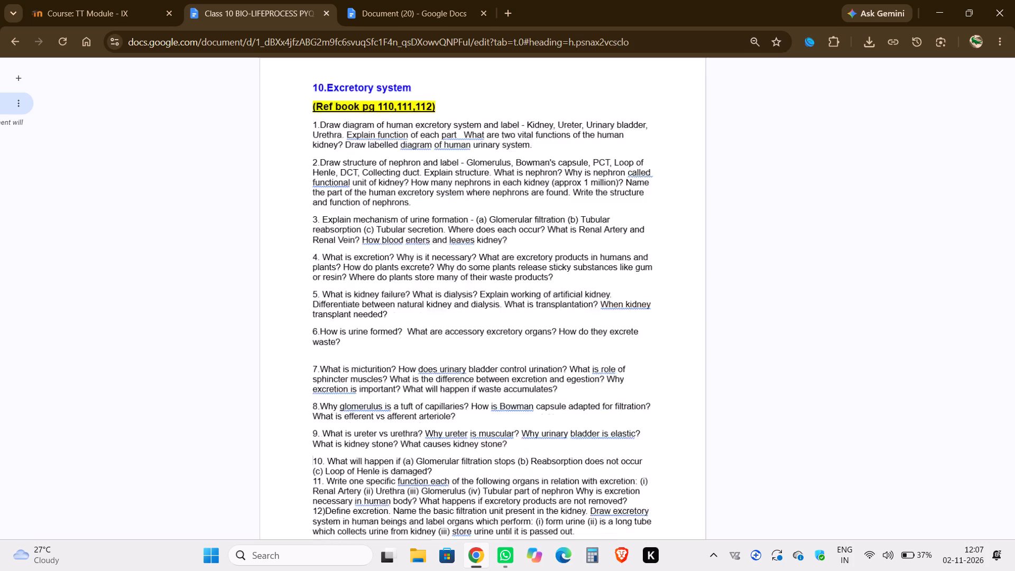
scroll(537, 483, "down", 1)
left_click(312, 403)
key("Return")
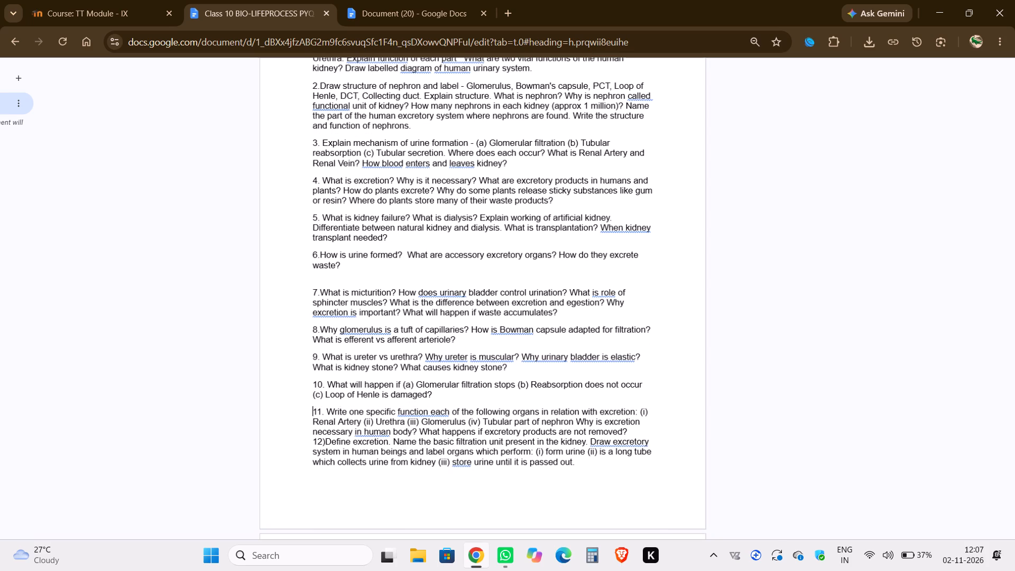
left_click(314, 440)
key("Return")
scroll(314, 440, "down", 1)
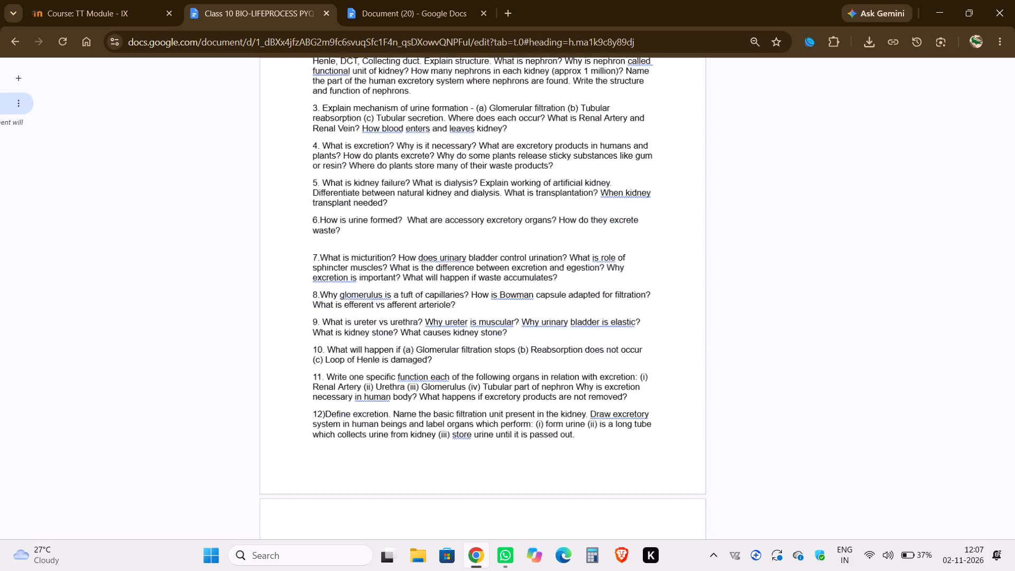
Copy the chapter heading "Ch- LIFE PROCESSES" from the title block at the start of the document.
scroll(314, 440, "down", 2)
scroll(444, 275, "up", 2)
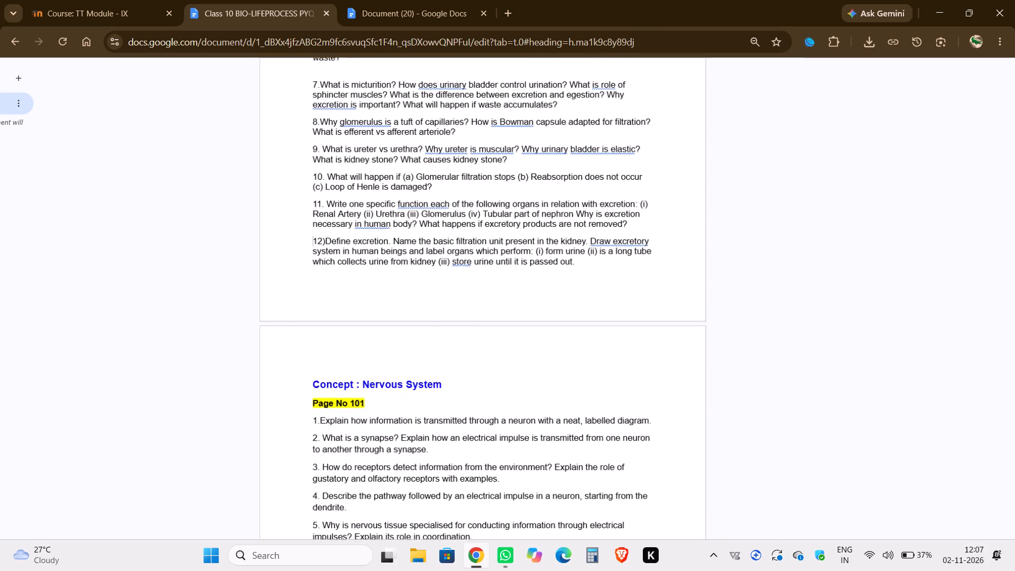
scroll(444, 275, "up", 15)
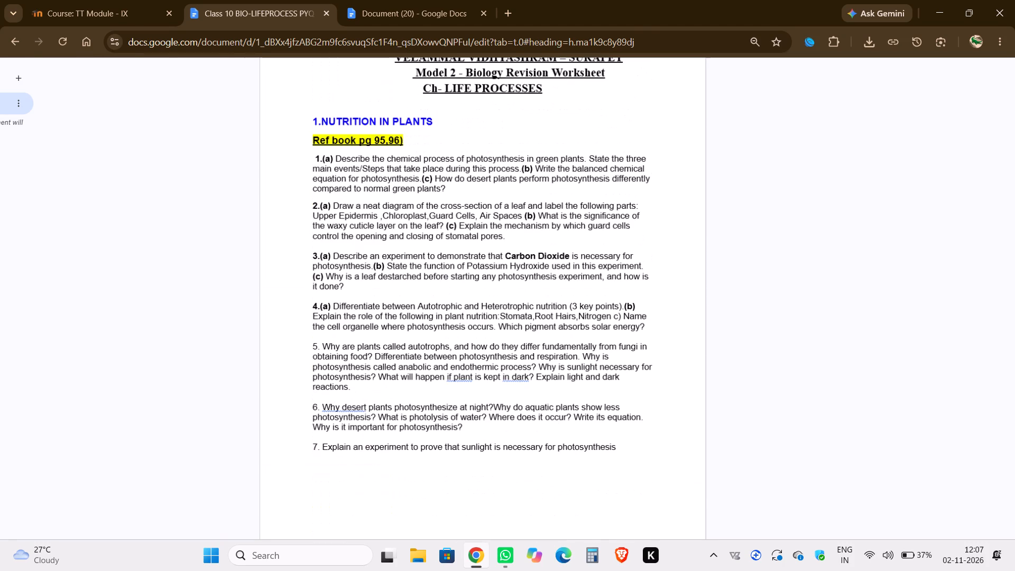
scroll(361, 107, "up", 5)
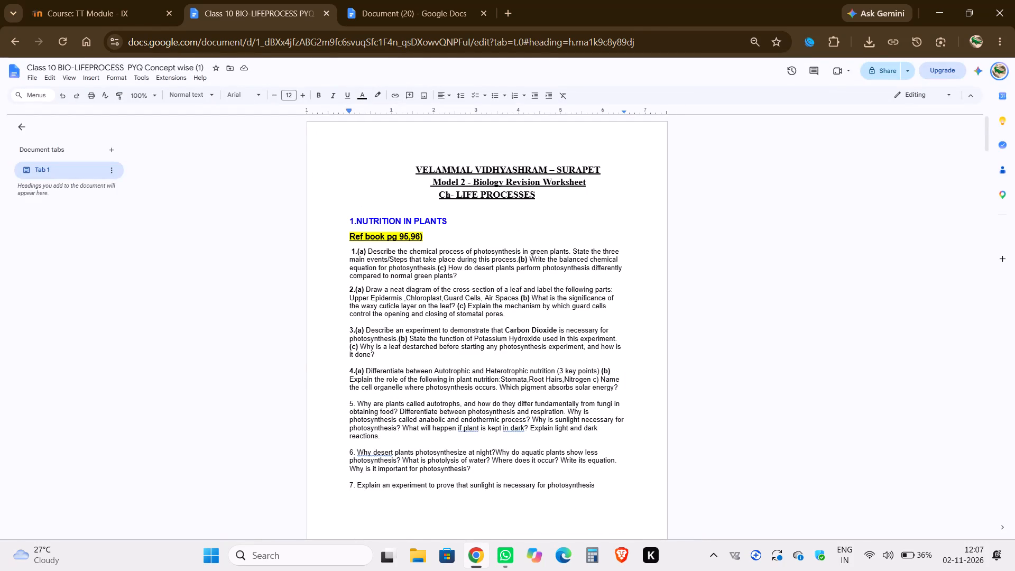
scroll(457, 199, "down", 15)
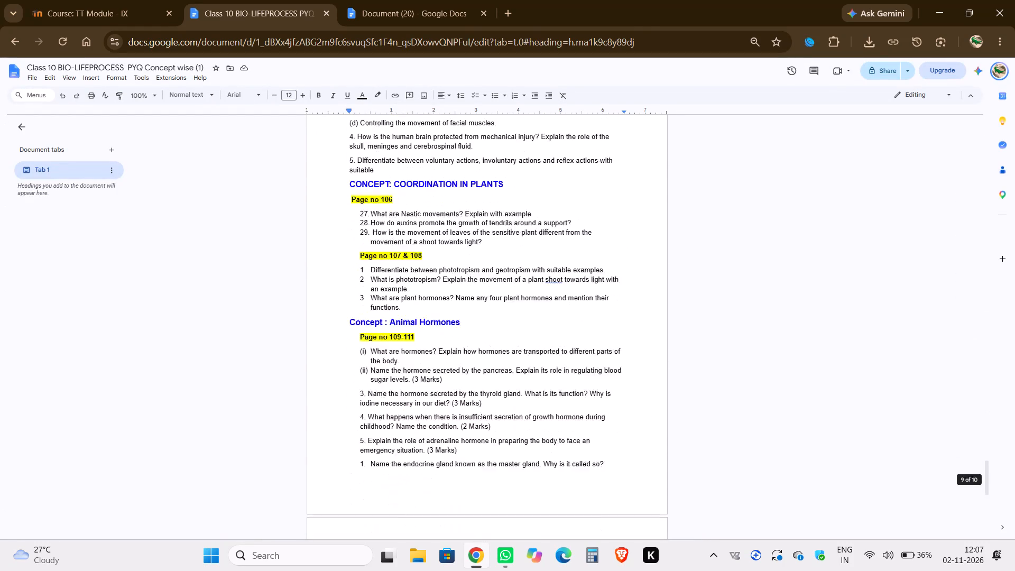
scroll(457, 199, "down", 3)
scroll(457, 199, "up", 10)
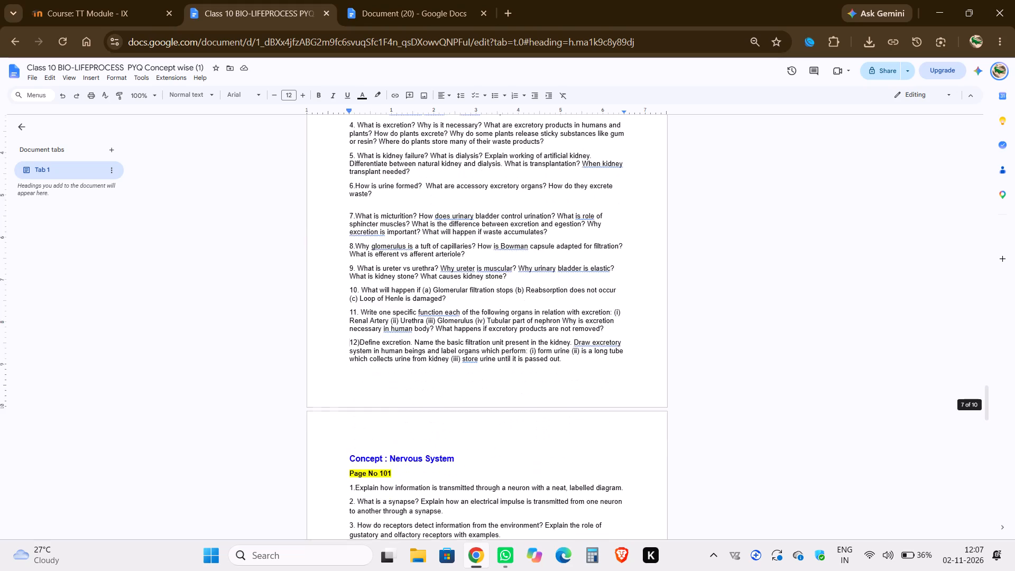
scroll(457, 199, "up", 6)
left_click_drag(437, 196, 536, 200)
key("ctrl+c")
Paste the copied chapter heading on a new line above "Concept : Nervous System".
scroll(536, 200, "down", 4)
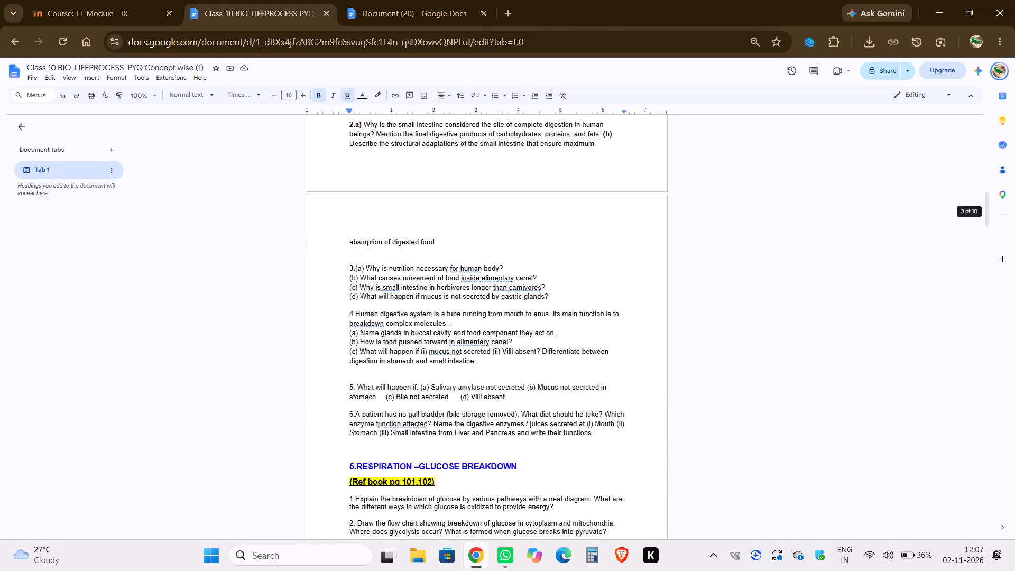
scroll(536, 200, "down", 9)
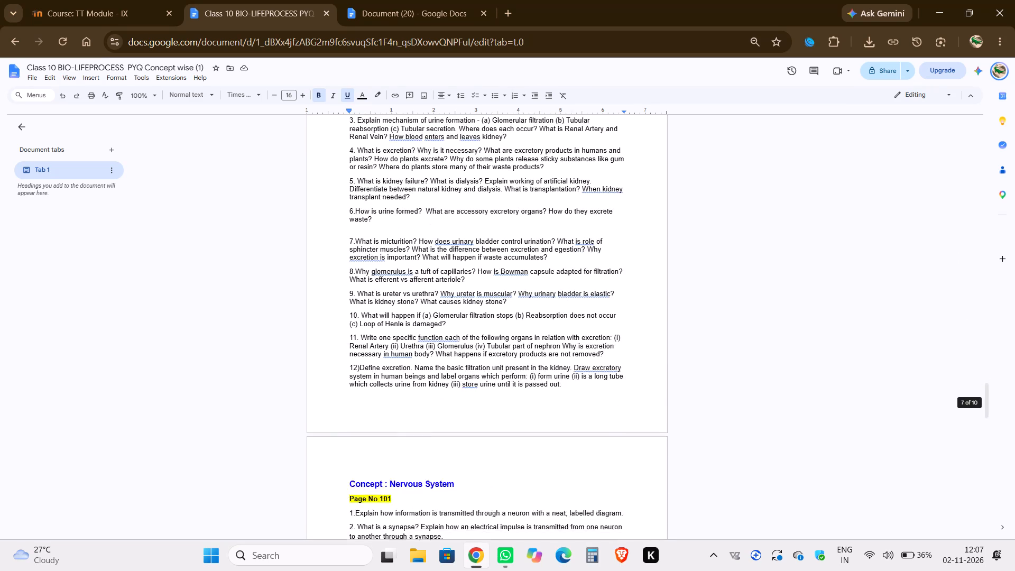
scroll(536, 200, "down", 1)
scroll(497, 285, "up", 1)
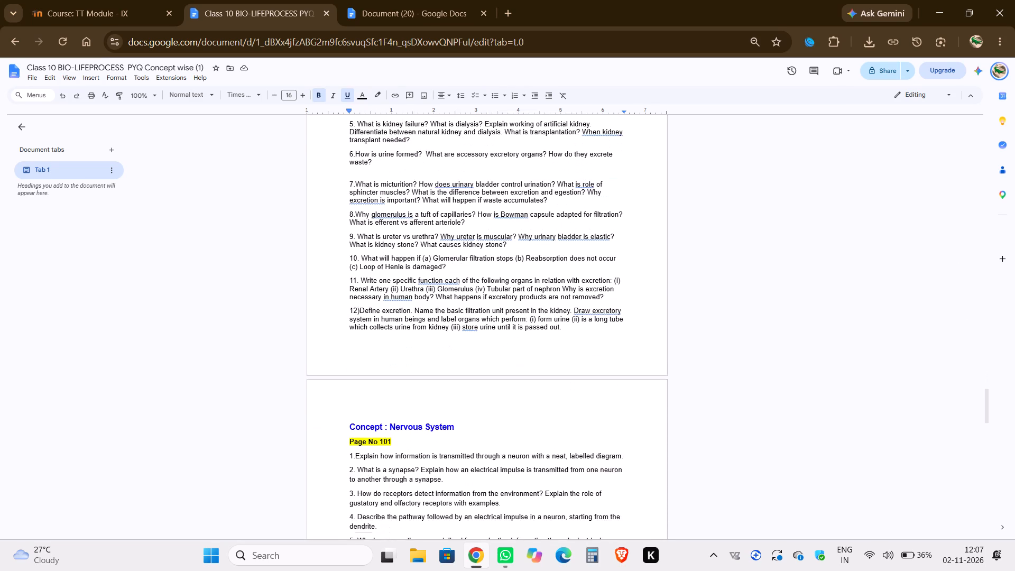
left_click(498, 401)
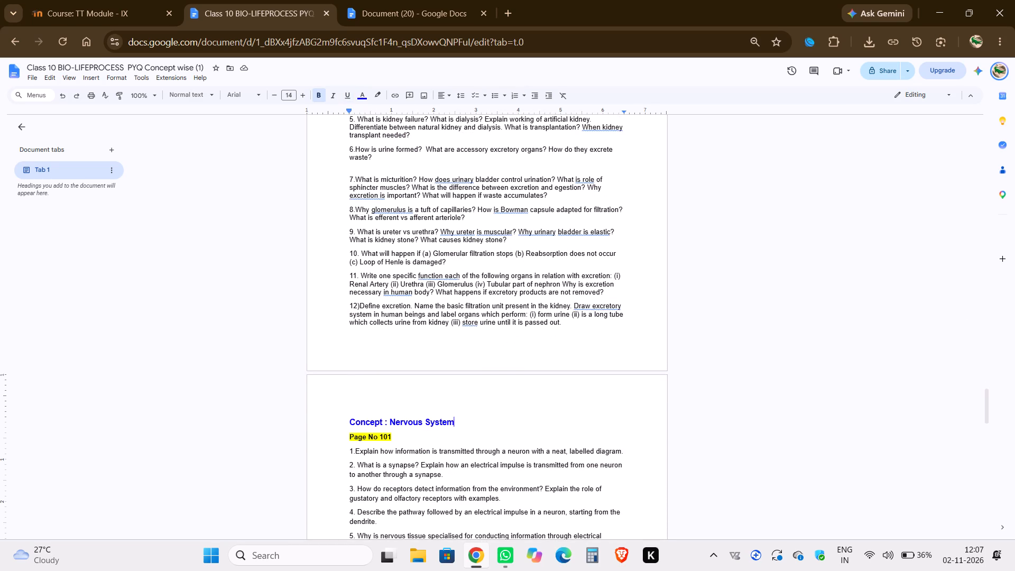
left_click(348, 417)
key("Return")
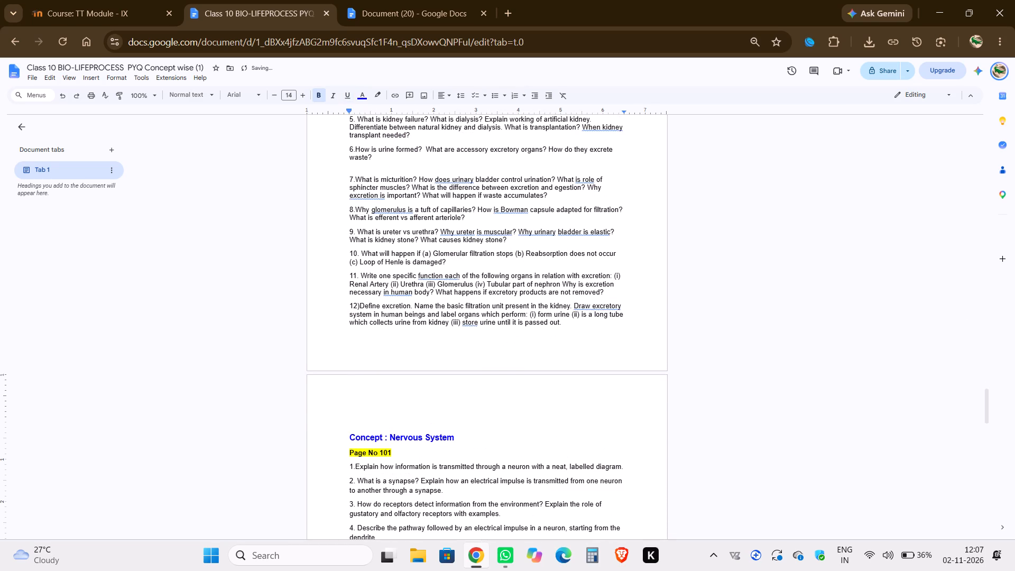
left_click(423, 421)
key("ctrl+v")
Reword the pasted chapter heading above "Concept : Nervous System" as "Ch- CONTROL AND COORDINATION".
key("BackSpace")
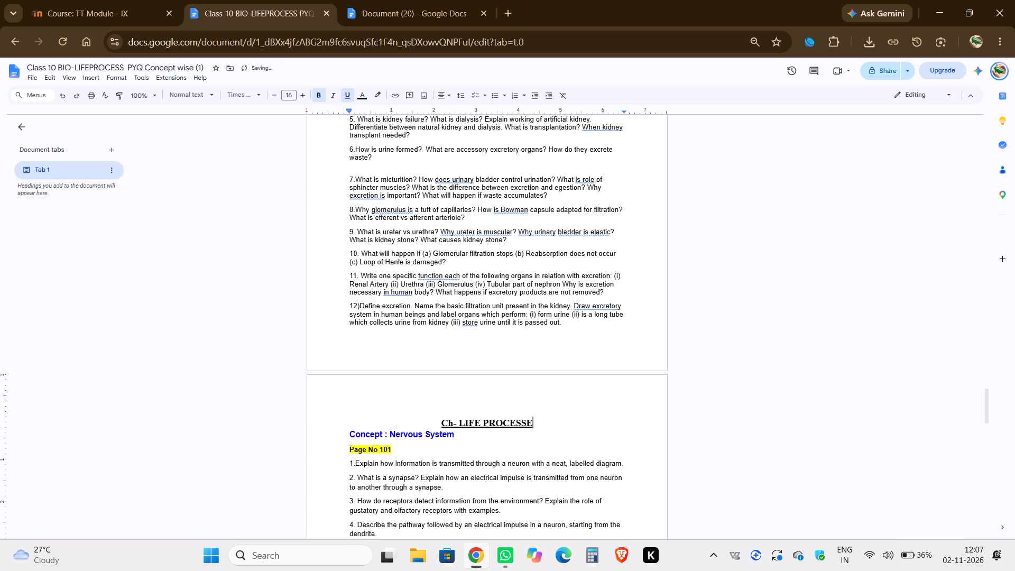
key("BackSpace")
key("BackSpace")
key("BackSpace")
key("BackSpace")
key("BackSpace")
key("BackSpace")
key("BackSpace")
key("BackSpace")
key("BackSpace")
key("BackSpace")
key("BackSpace")
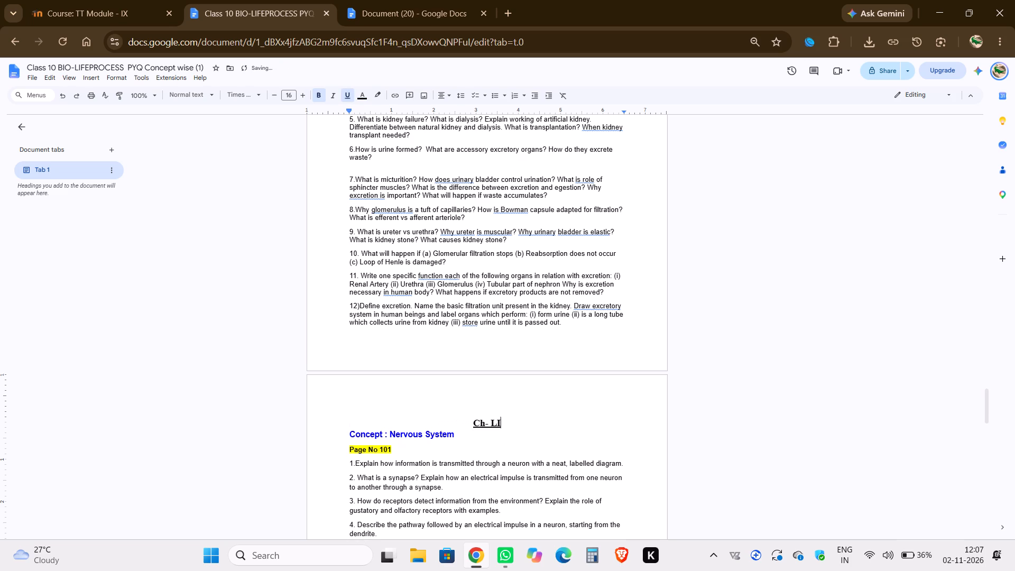
key("BackSpace")
key("BackSpace")
type("Control")
key("space")
key("a")
key("BackSpace")
key("BackSpace")
key("BackSpace")
key("BackSpace")
key("BackSpace")
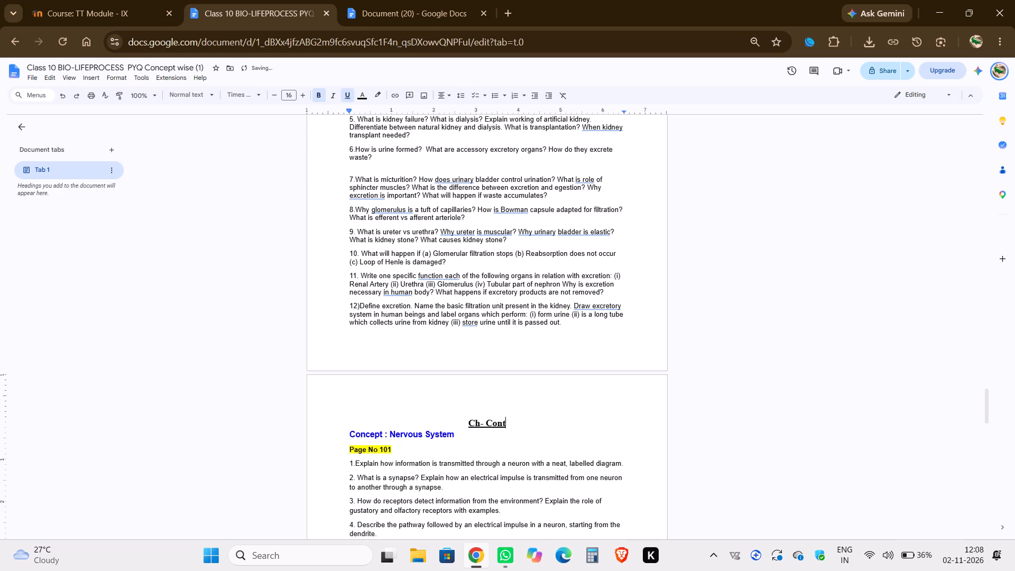
key("BackSpace")
key("BackSpace")
key("BackSpace")
type("ONTROL AND COORDINATION")
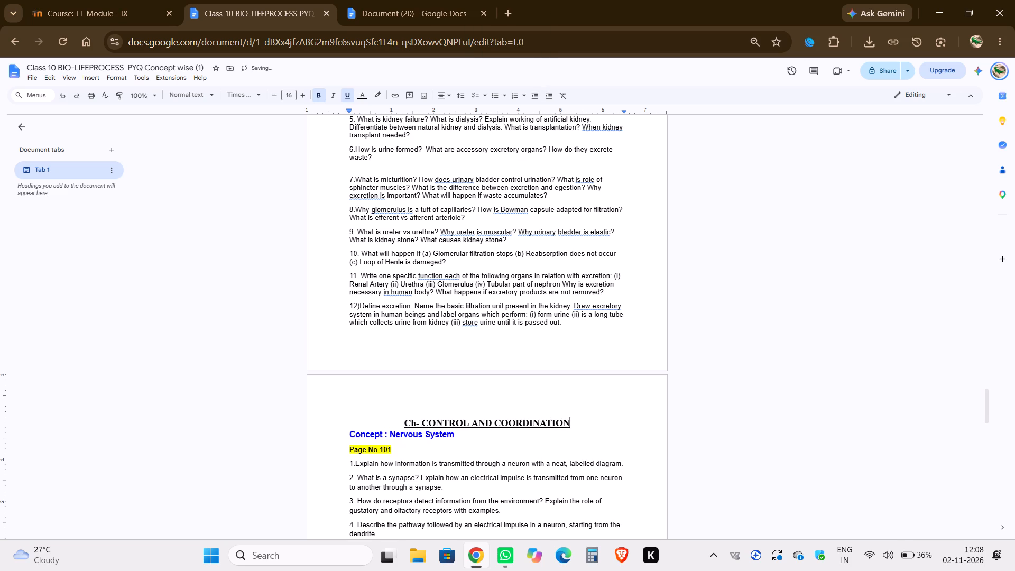
left_click(695, 432)
Open the document title for renaming and select everything after "Class 10 BIO-".
scroll(695, 432, "down", 12)
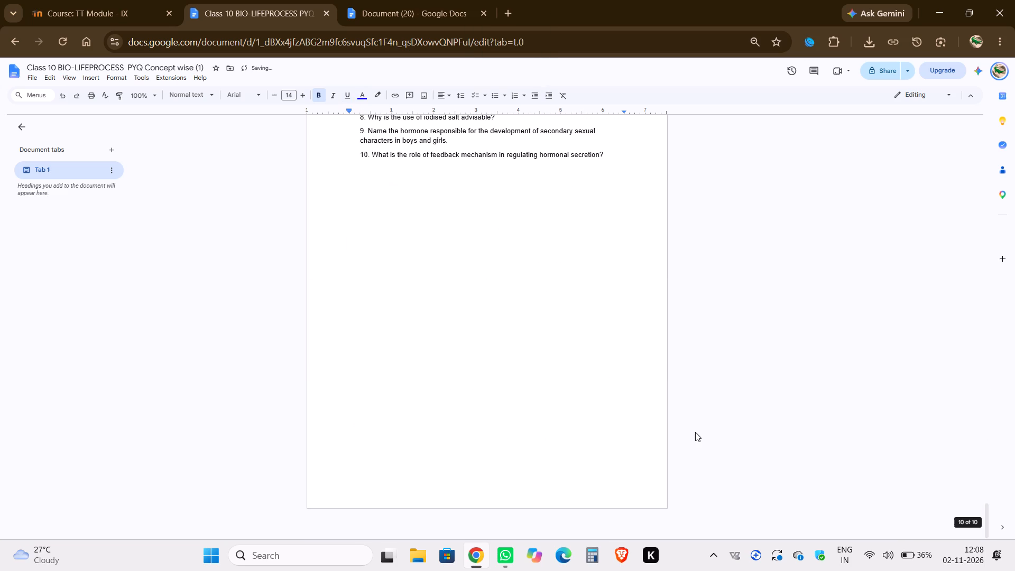
scroll(695, 432, "down", 1)
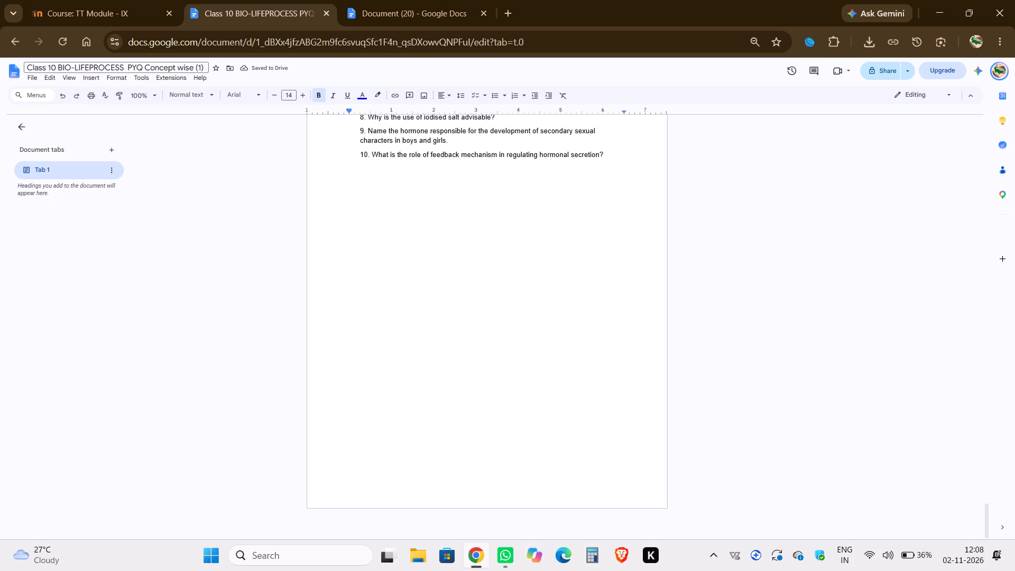
left_click(88, 66)
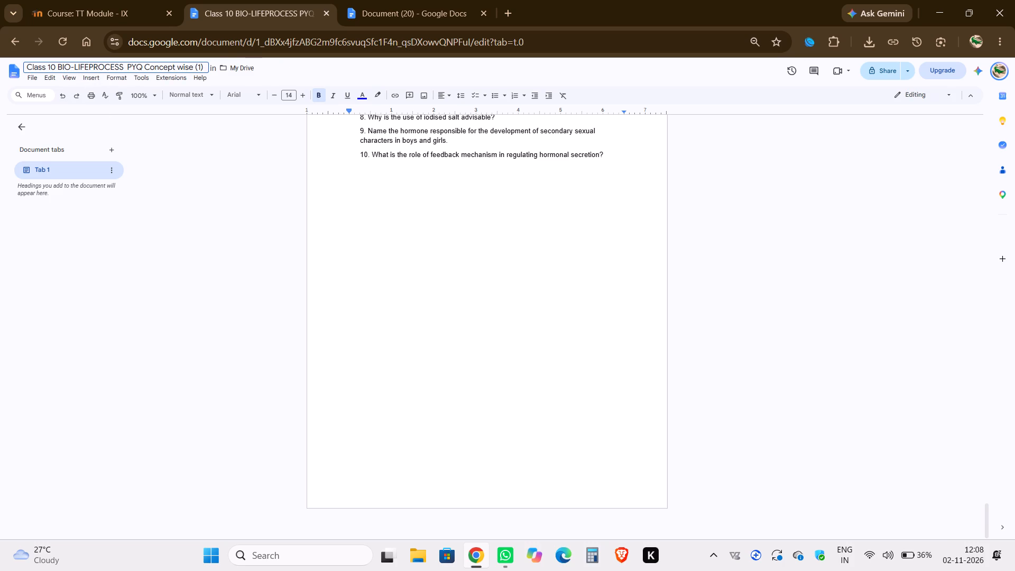
left_click_drag(75, 67, 230, 53)
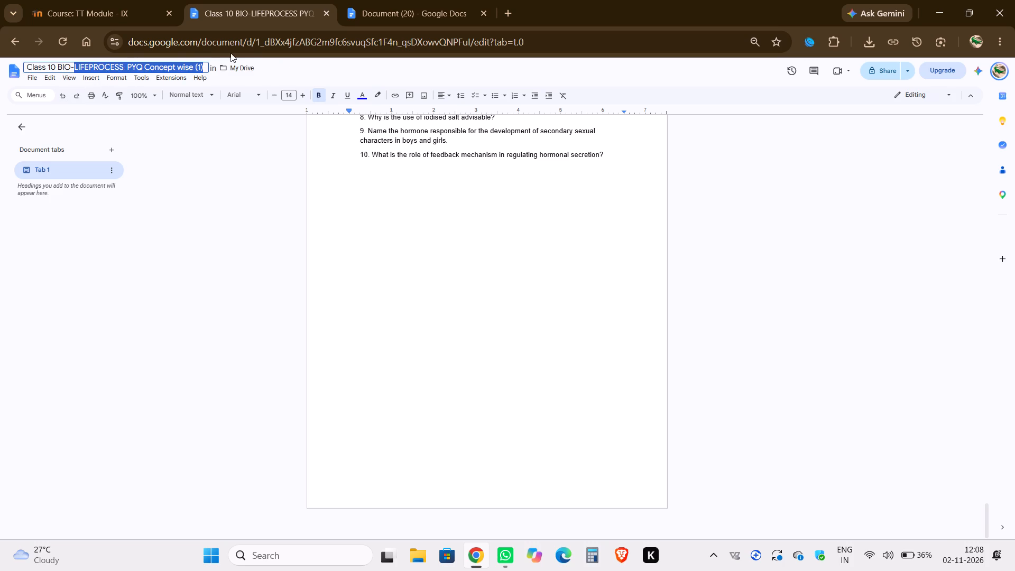
Replace the selected part of the document title so the document is named "Class 10 BIO-MODEL 2 REVISION".
left_click_drag(230, 53, 234, 53)
key("BackSpace")
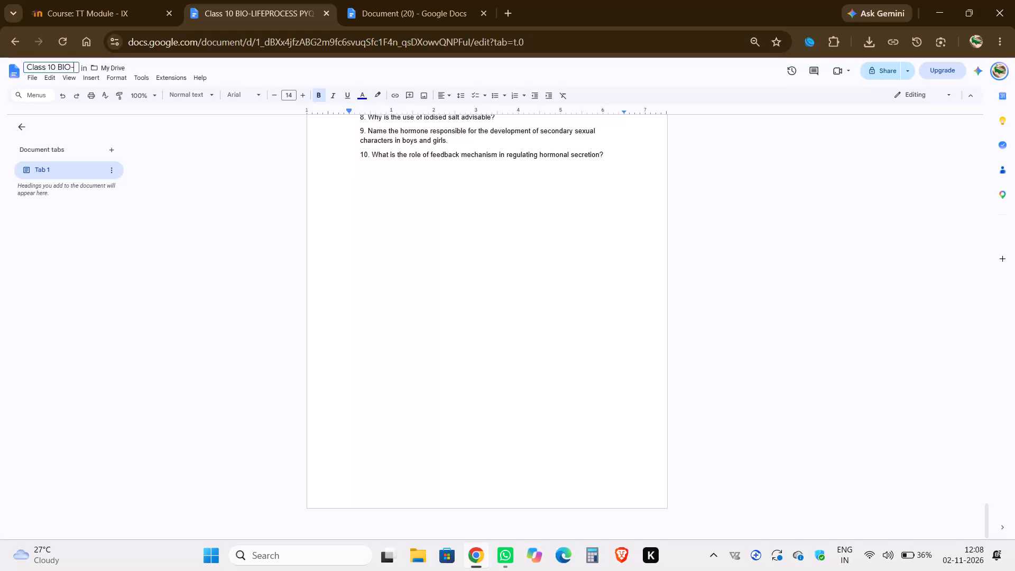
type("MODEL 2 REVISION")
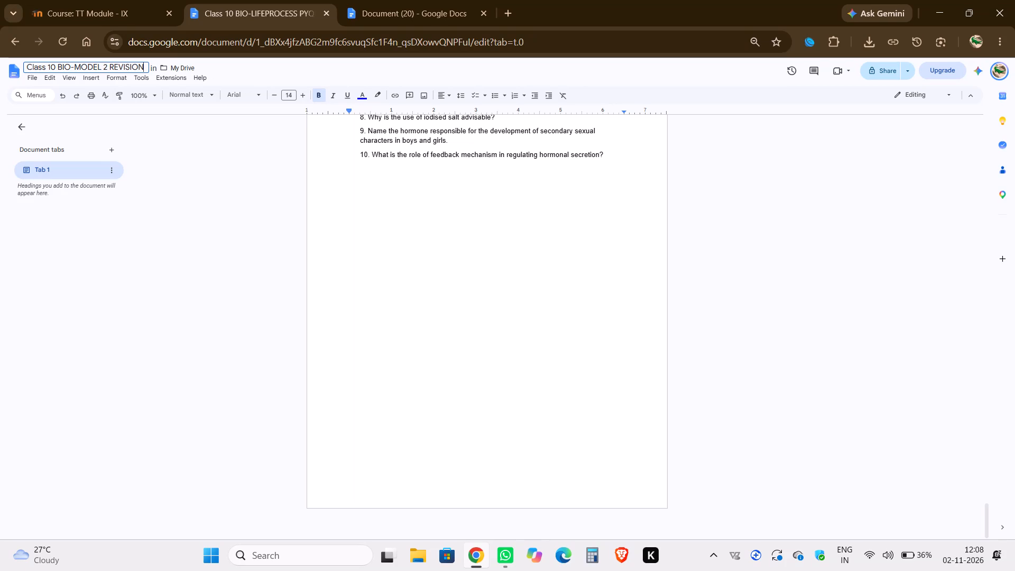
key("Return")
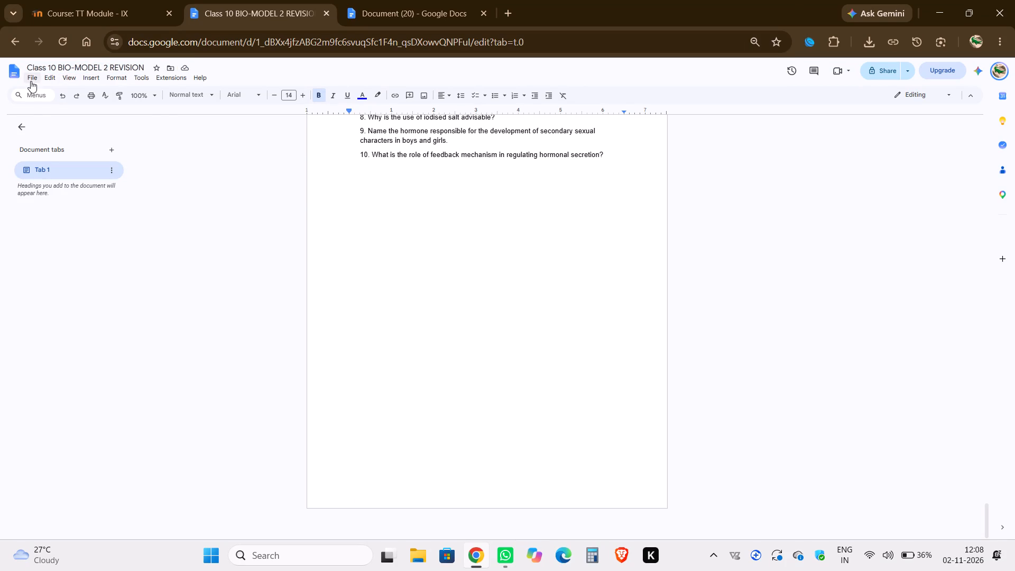
left_click(31, 81)
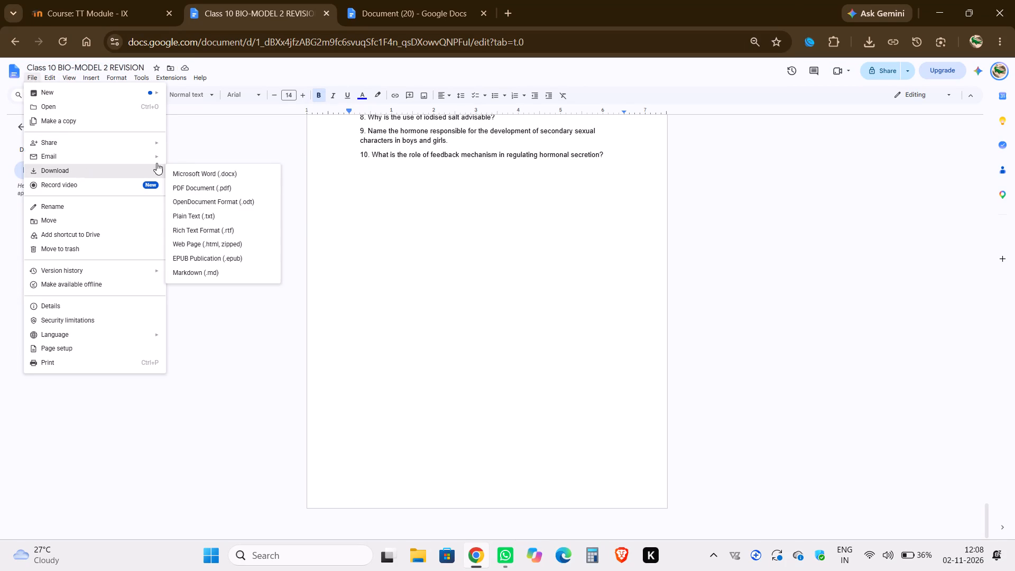
left_click(195, 174)
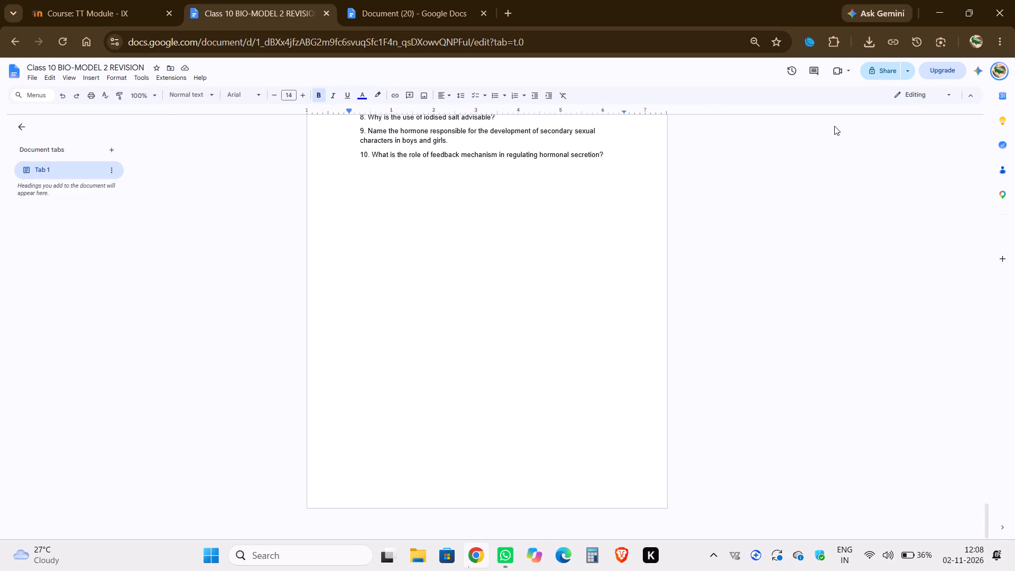